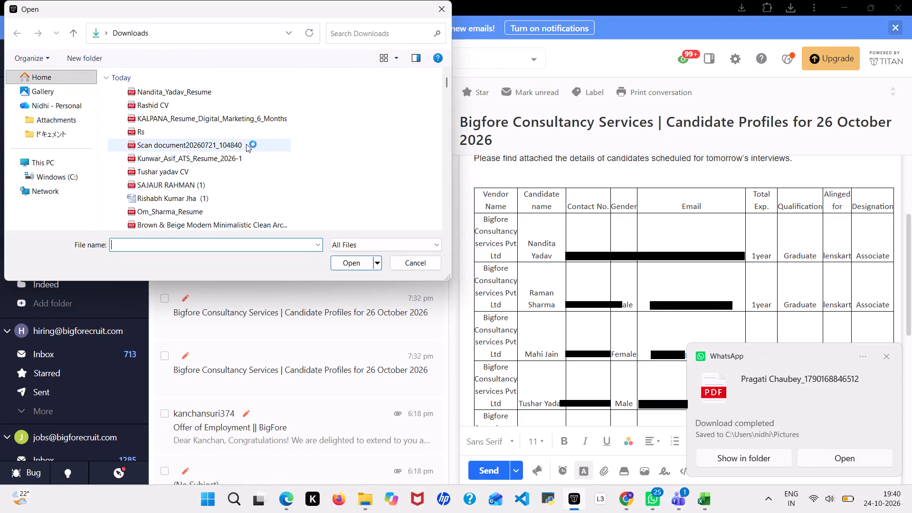
Look through the Downloads folder for a candidate's resume, search it for "ram", and close the file picker without attaching anything.
{"action": "scroll", "coordinate": [246, 144], "scroll_direction": "down", "scroll_amount": 1}
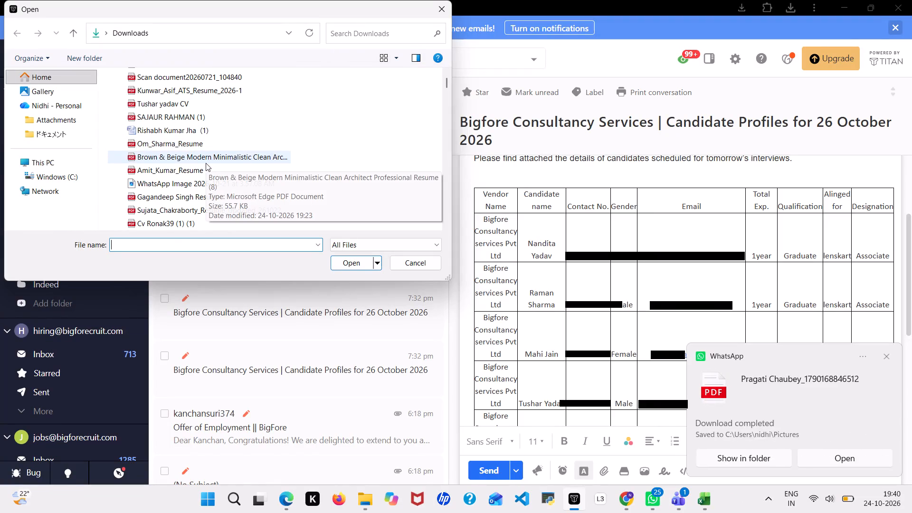
{"action": "scroll", "coordinate": [206, 163], "scroll_direction": "down", "scroll_amount": 1}
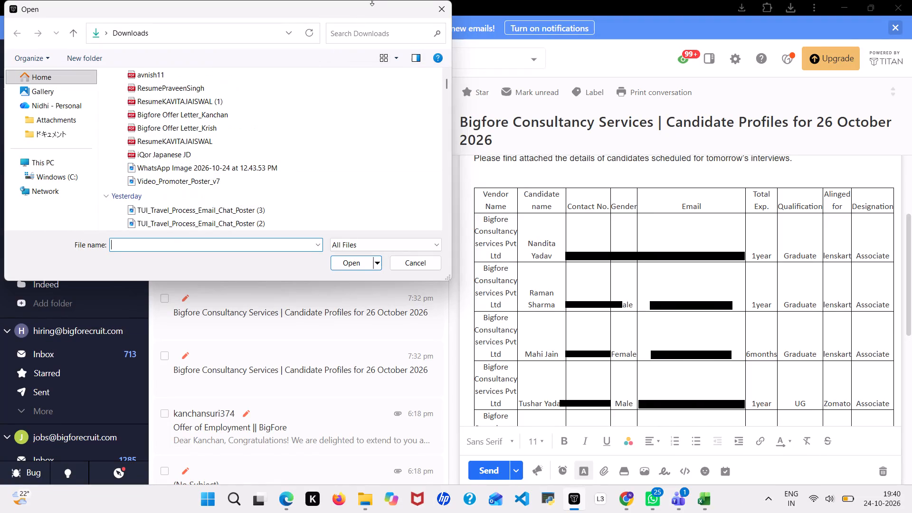
{"action": "left_click", "coordinate": [360, 26]}
{"action": "left_click", "coordinate": [352, 34]}
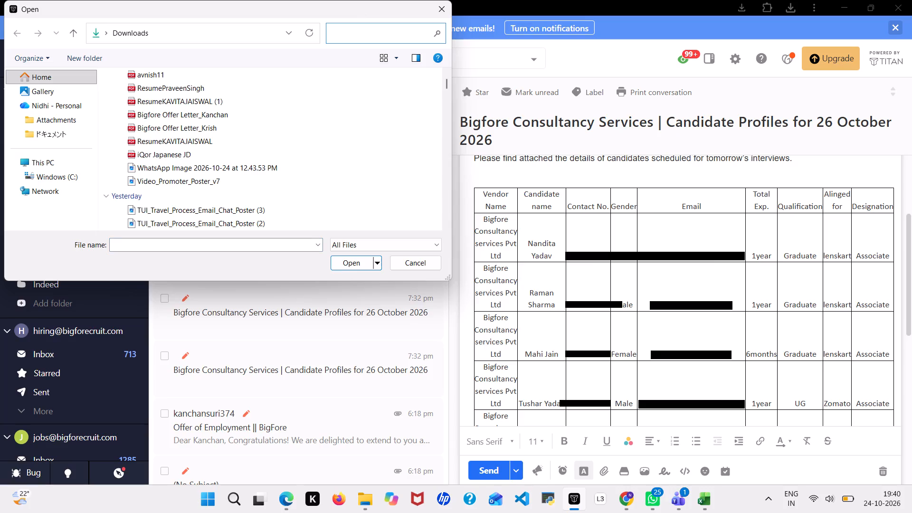
{"action": "left_click", "coordinate": [352, 34]}
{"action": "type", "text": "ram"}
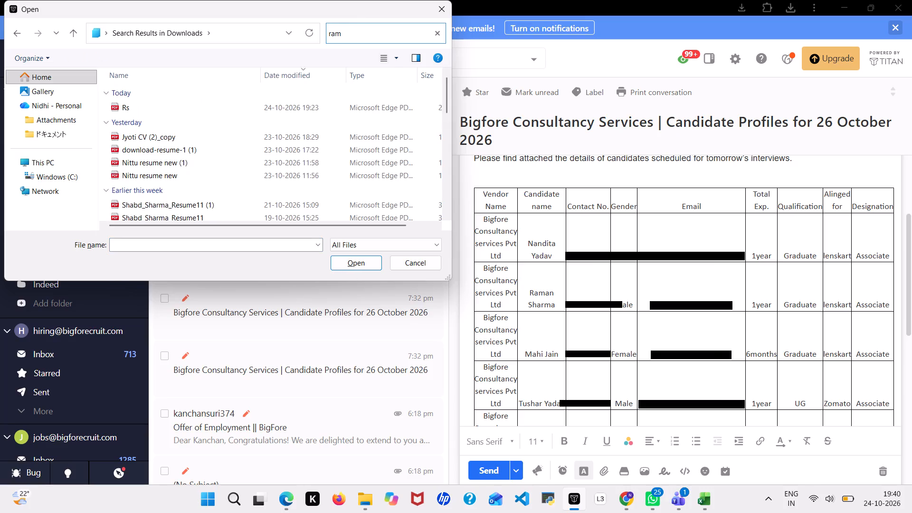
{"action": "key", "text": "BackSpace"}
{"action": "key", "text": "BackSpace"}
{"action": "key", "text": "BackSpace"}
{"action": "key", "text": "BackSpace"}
{"action": "left_click", "coordinate": [442, 6]}
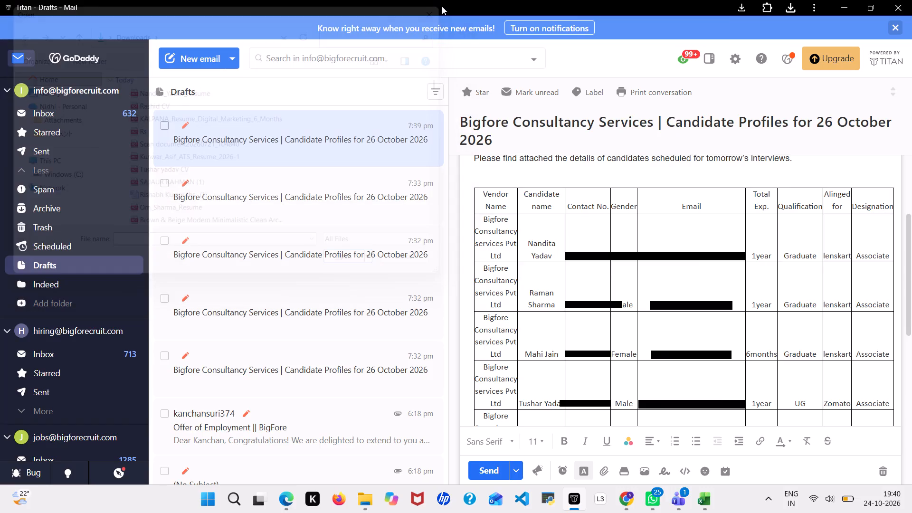
Review the candidate table in the open draft, from the first candidate row to the last.
{"action": "scroll", "coordinate": [536, 260], "scroll_direction": "down", "scroll_amount": 1}
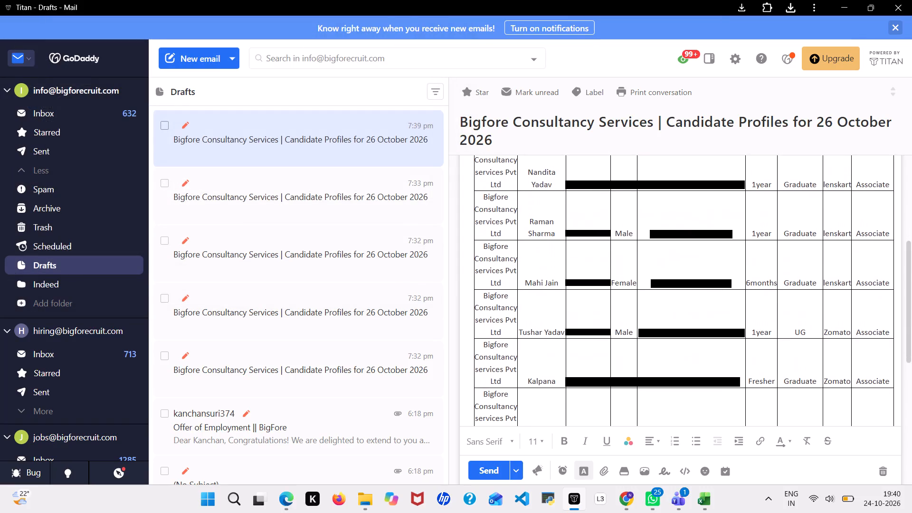
{"action": "scroll", "coordinate": [560, 297], "scroll_direction": "down", "scroll_amount": 2}
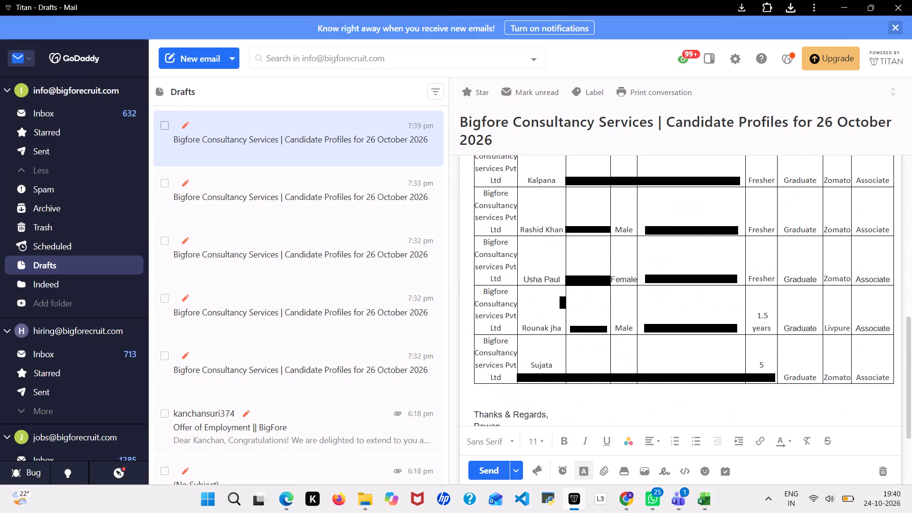
{"action": "scroll", "coordinate": [579, 350], "scroll_direction": "up", "scroll_amount": 1}
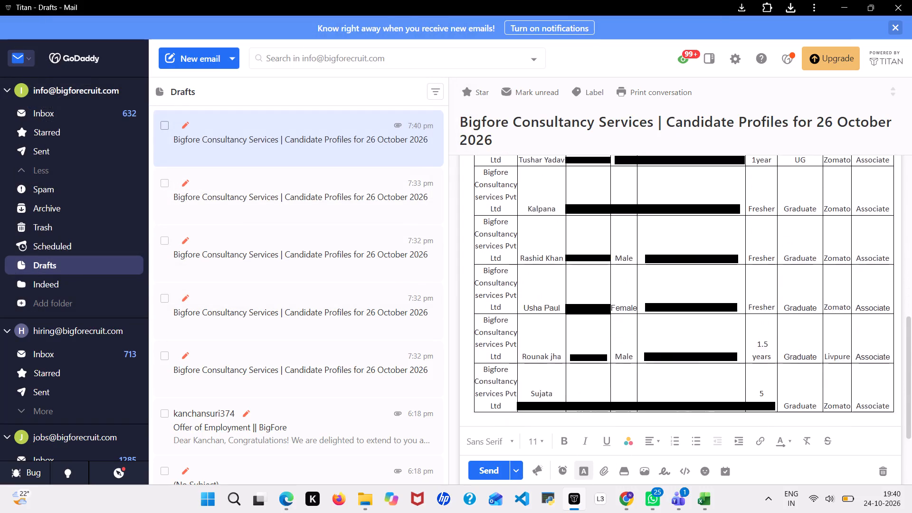
{"action": "scroll", "coordinate": [579, 350], "scroll_direction": "up", "scroll_amount": 5}
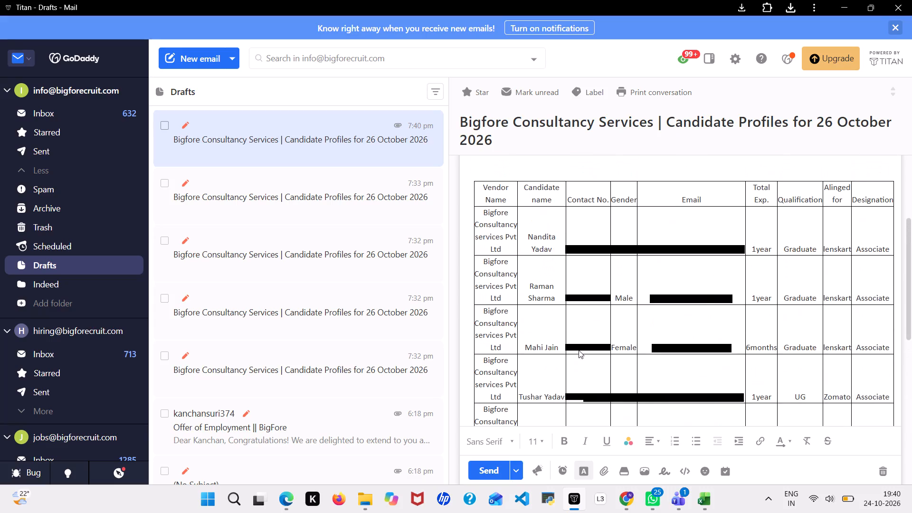
{"action": "scroll", "coordinate": [579, 350], "scroll_direction": "up", "scroll_amount": 1}
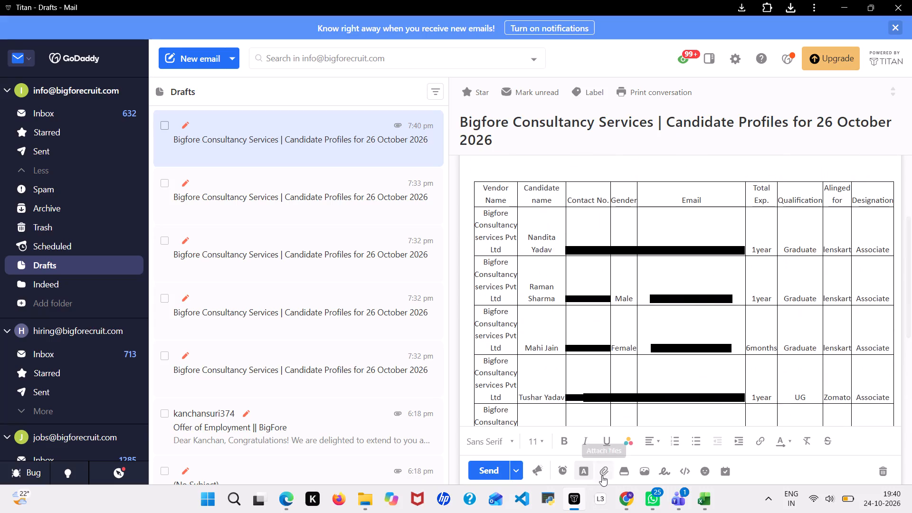
Bring up the draft's file attachment options and check the browser's recent downloads.
{"action": "left_click", "coordinate": [603, 472]}
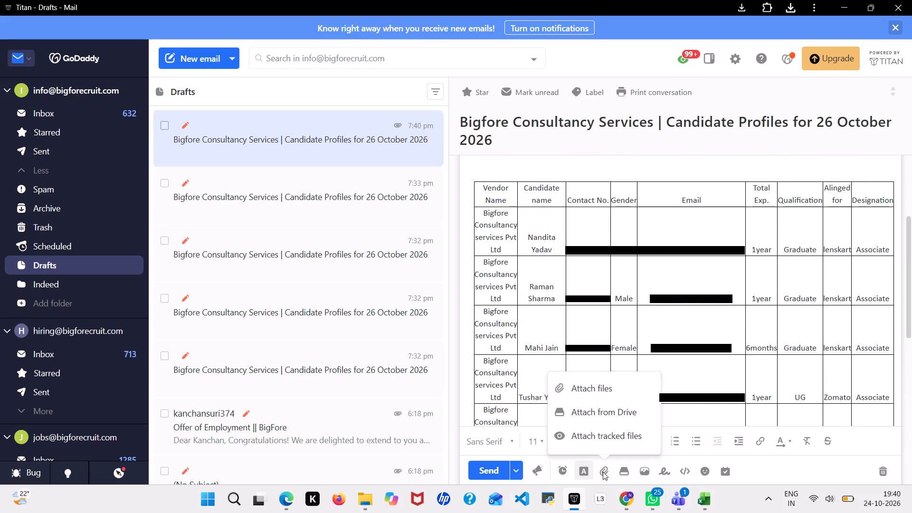
{"action": "left_click", "coordinate": [788, 9]}
{"action": "left_click", "coordinate": [788, 9]}
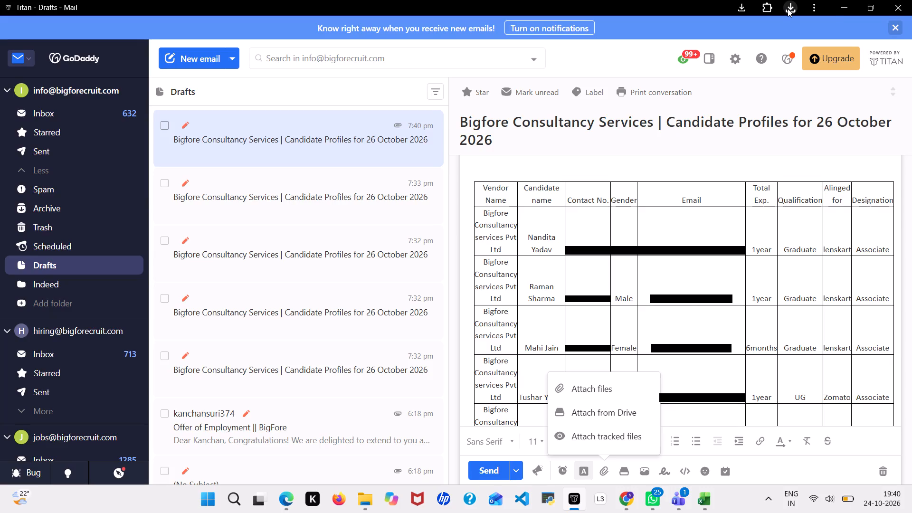
Look through the recent download history for the candidates' resume files.
{"action": "left_click", "coordinate": [793, 3]}
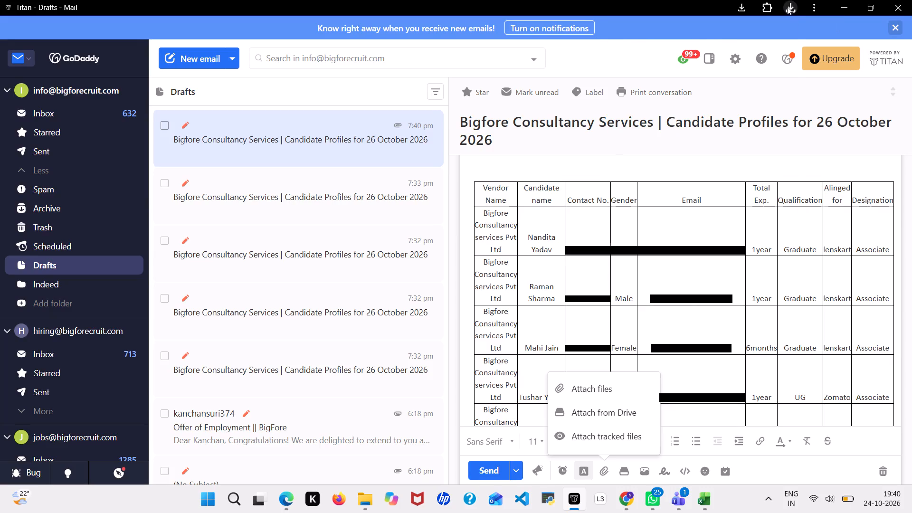
{"action": "left_click", "coordinate": [787, 7]}
{"action": "left_click", "coordinate": [787, 8]}
{"action": "scroll", "coordinate": [680, 214], "scroll_direction": "down", "scroll_amount": 1}
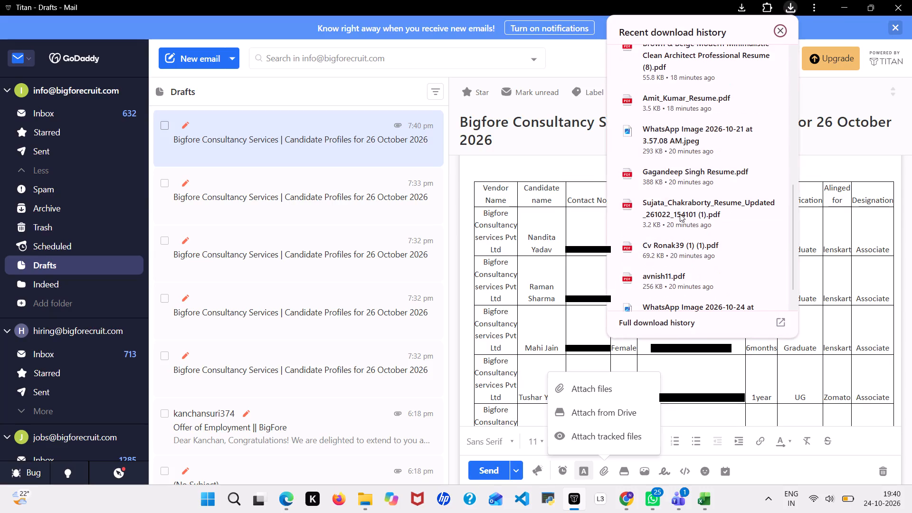
{"action": "scroll", "coordinate": [680, 214], "scroll_direction": "down", "scroll_amount": 1}
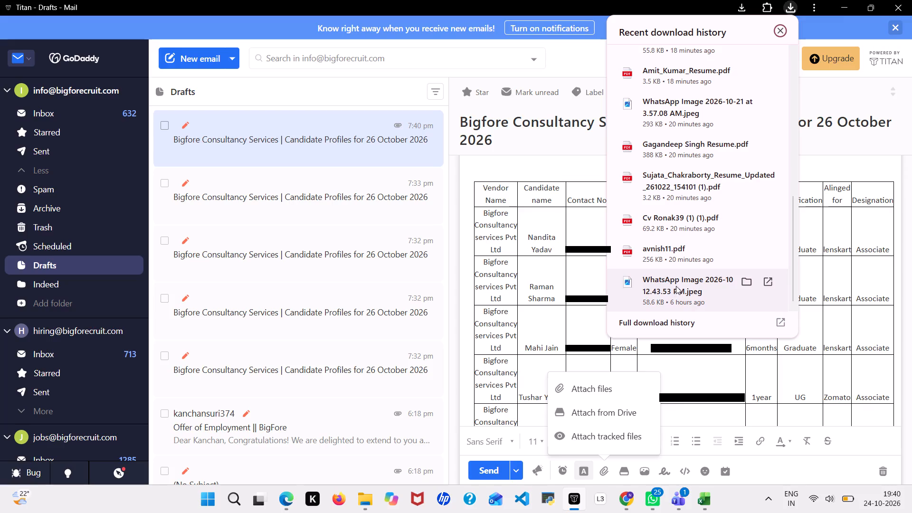
{"action": "scroll", "coordinate": [674, 173], "scroll_direction": "up", "scroll_amount": 2}
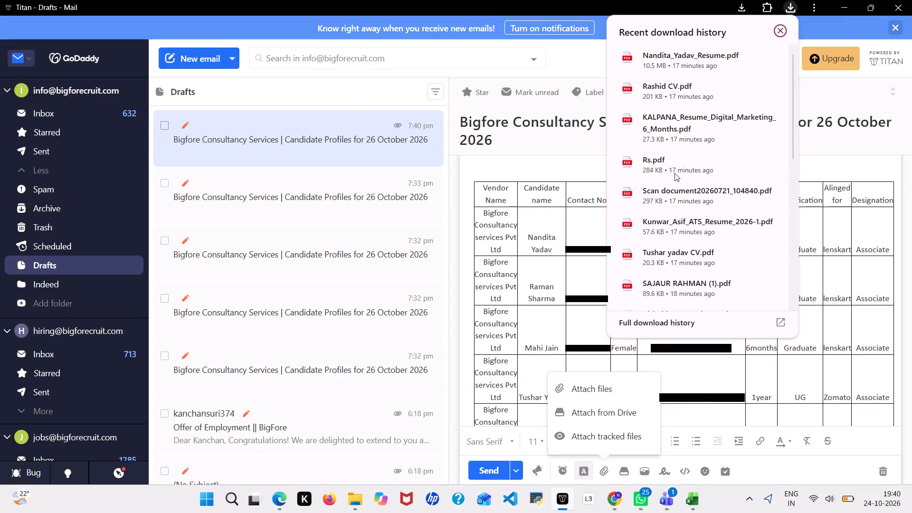
{"action": "left_click", "coordinate": [571, 328]}
Attach Tushar's CV from the Downloads folder to the 26 October 2026 candidate profiles draft.
{"action": "scroll", "coordinate": [571, 328], "scroll_direction": "down", "scroll_amount": 1}
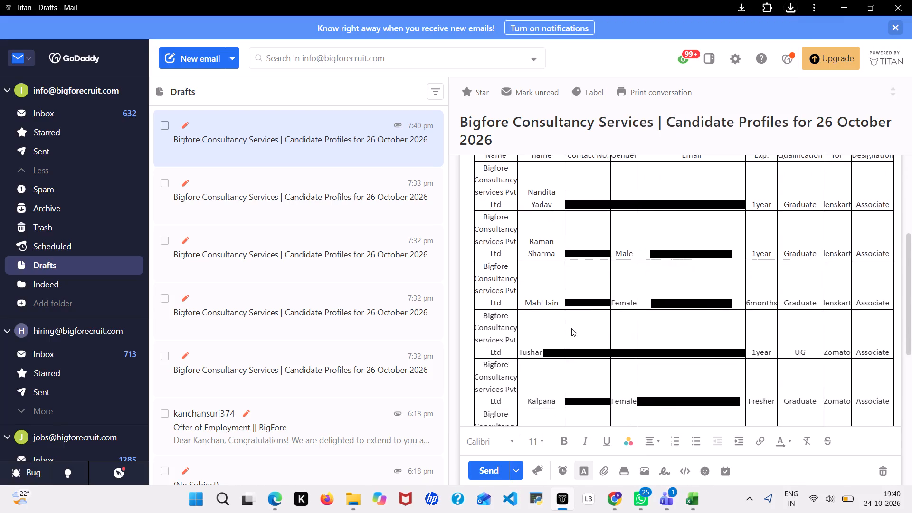
{"action": "scroll", "coordinate": [571, 328], "scroll_direction": "up", "scroll_amount": 1}
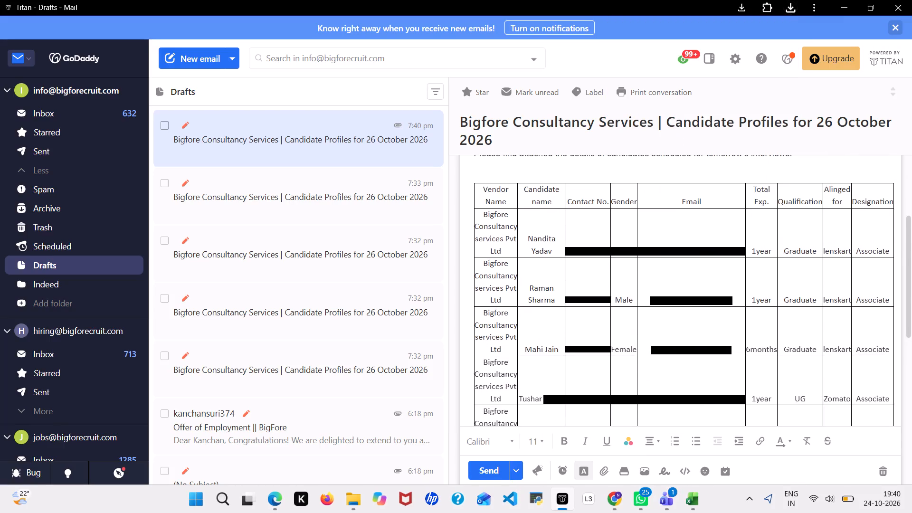
{"action": "left_click", "coordinate": [600, 467]}
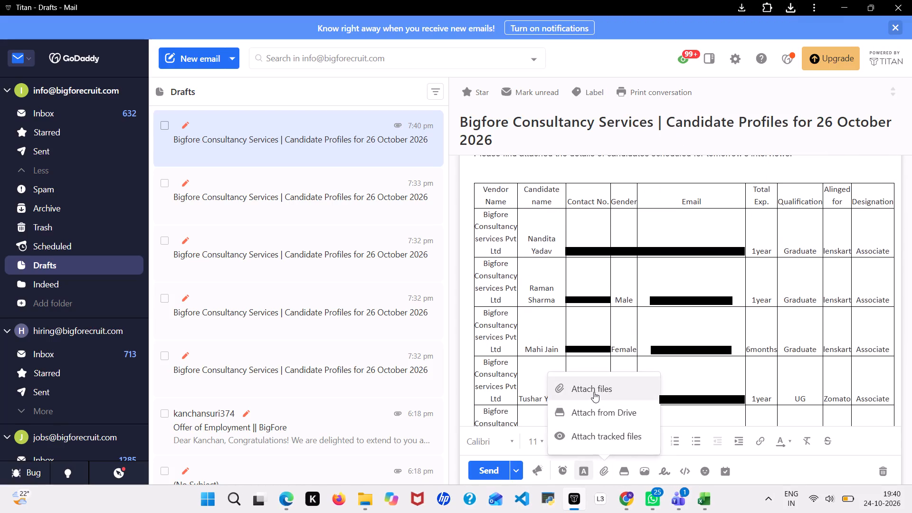
{"action": "left_click", "coordinate": [594, 392]}
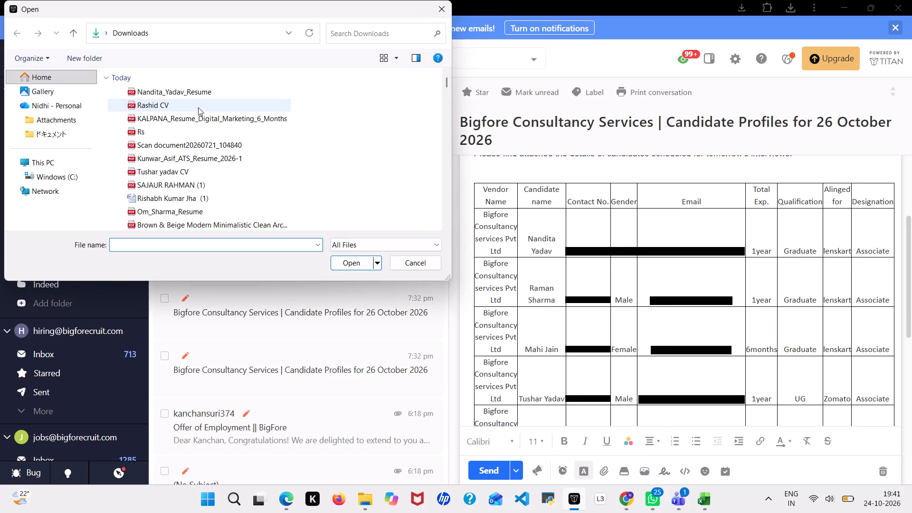
{"action": "left_click", "coordinate": [174, 169]}
{"action": "left_click", "coordinate": [344, 256]}
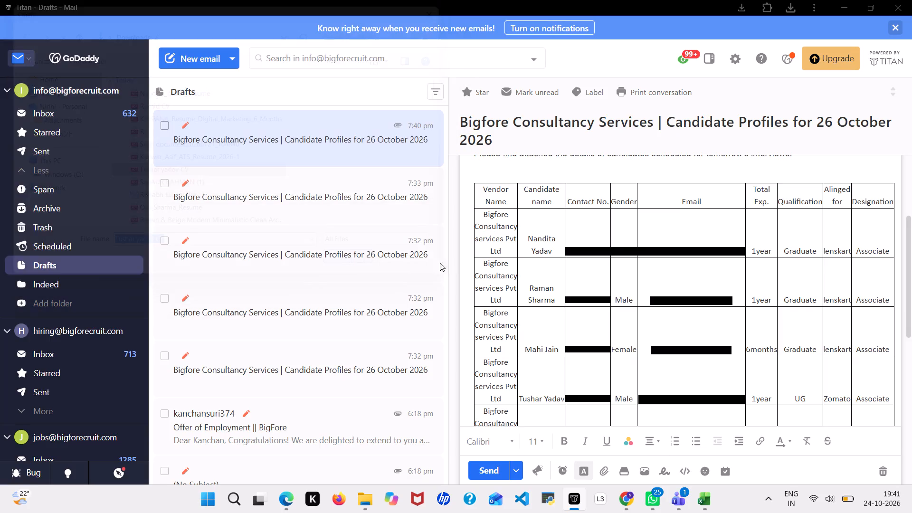
Preview the attached CV of Tushar at the end of the draft and close the preview.
{"action": "scroll", "coordinate": [548, 299], "scroll_direction": "down", "scroll_amount": 4}
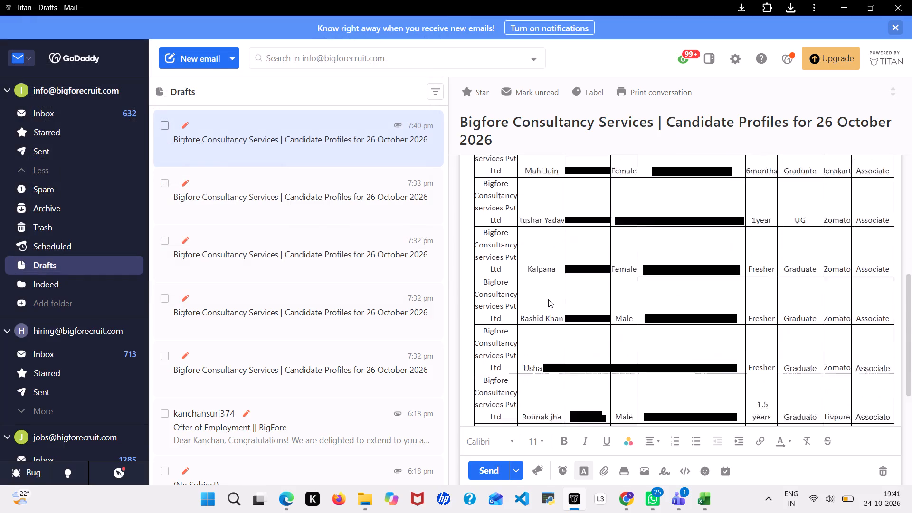
{"action": "scroll", "coordinate": [548, 299], "scroll_direction": "down", "scroll_amount": 3}
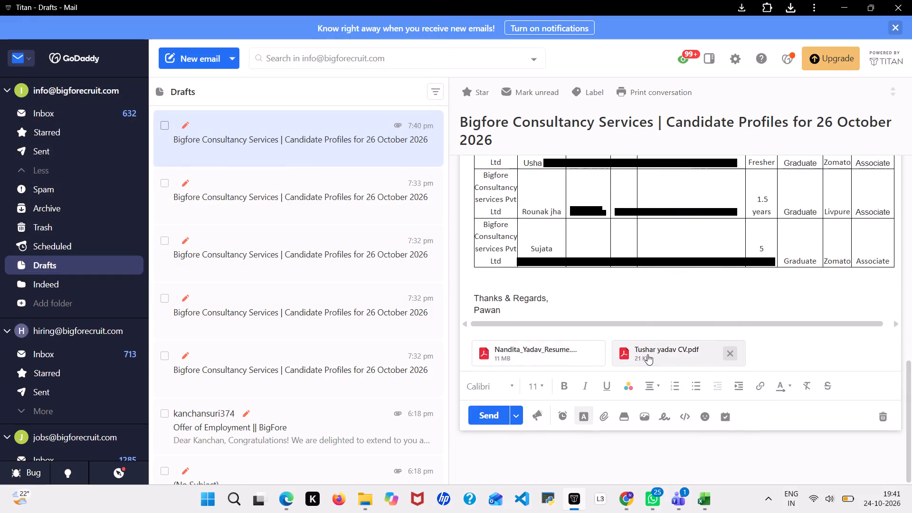
{"action": "left_click", "coordinate": [647, 354]}
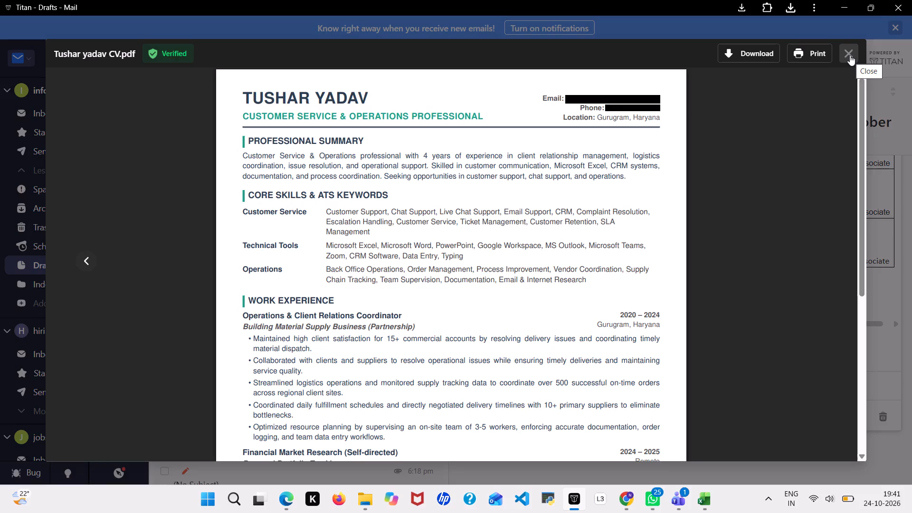
{"action": "left_click", "coordinate": [850, 55]}
Attach the "Brown & Beige Modern Minimalistic Clean Architect Professional" resume from Downloads to the draft.
{"action": "scroll", "coordinate": [694, 233], "scroll_direction": "up", "scroll_amount": 1}
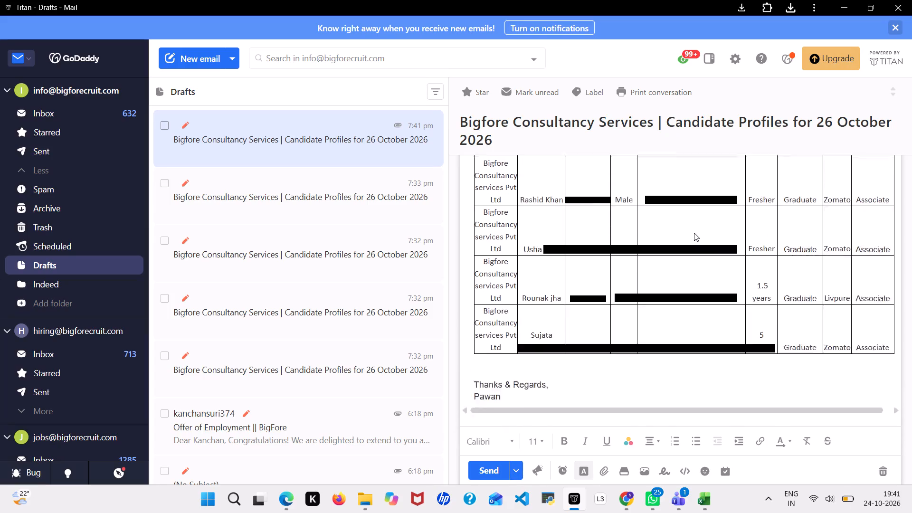
{"action": "scroll", "coordinate": [694, 233], "scroll_direction": "up", "scroll_amount": 4}
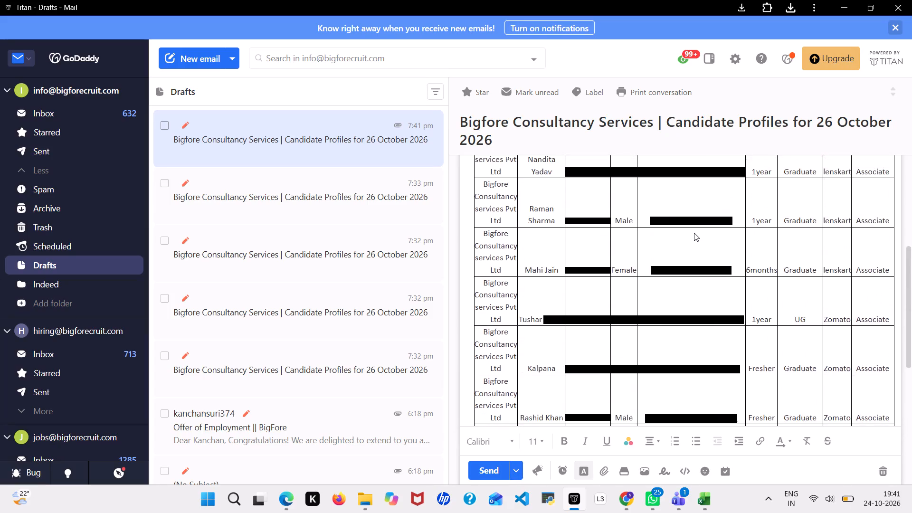
{"action": "scroll", "coordinate": [694, 233], "scroll_direction": "up", "scroll_amount": 2}
{"action": "scroll", "coordinate": [694, 233], "scroll_direction": "down", "scroll_amount": 1}
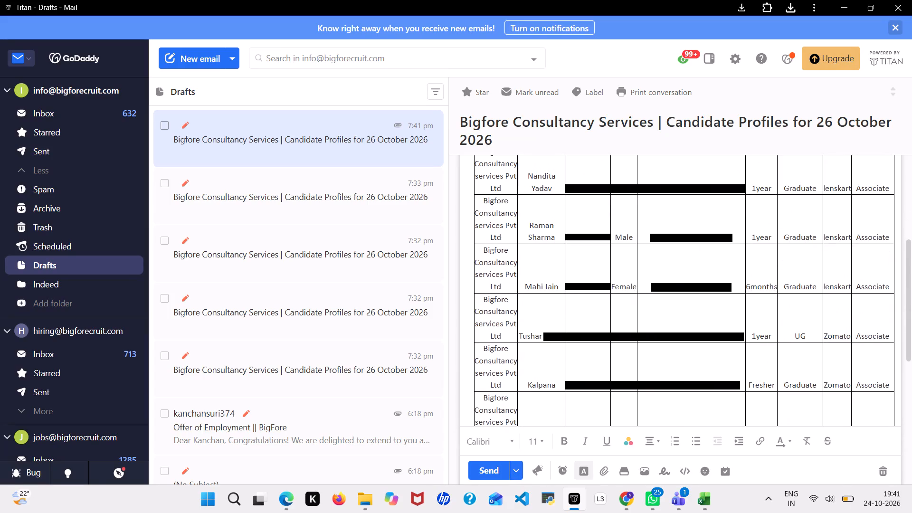
{"action": "left_click", "coordinate": [606, 471]}
{"action": "left_click", "coordinate": [594, 380]}
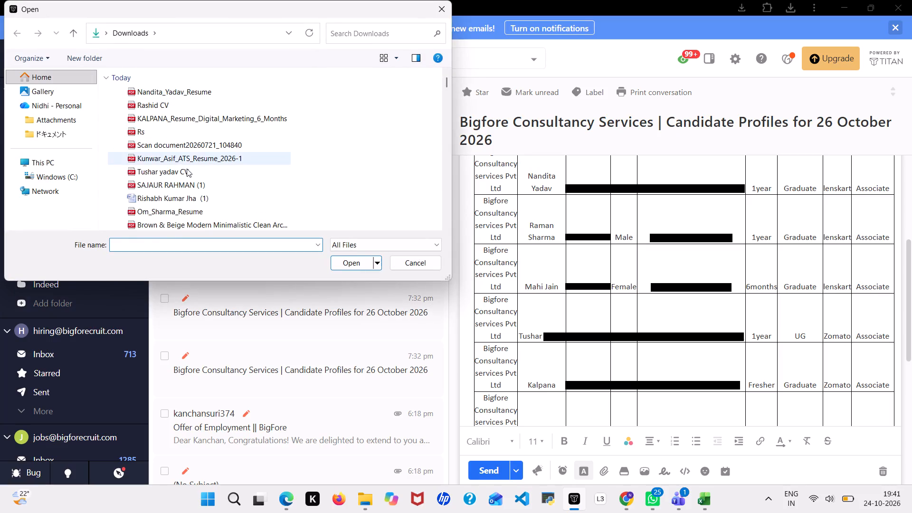
{"action": "scroll", "coordinate": [191, 169], "scroll_direction": "down", "scroll_amount": 1}
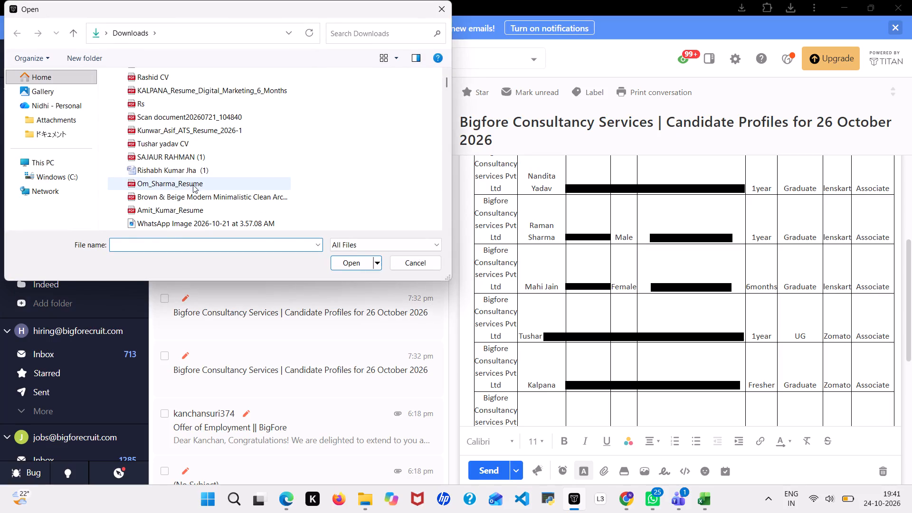
{"action": "left_click", "coordinate": [202, 194]}
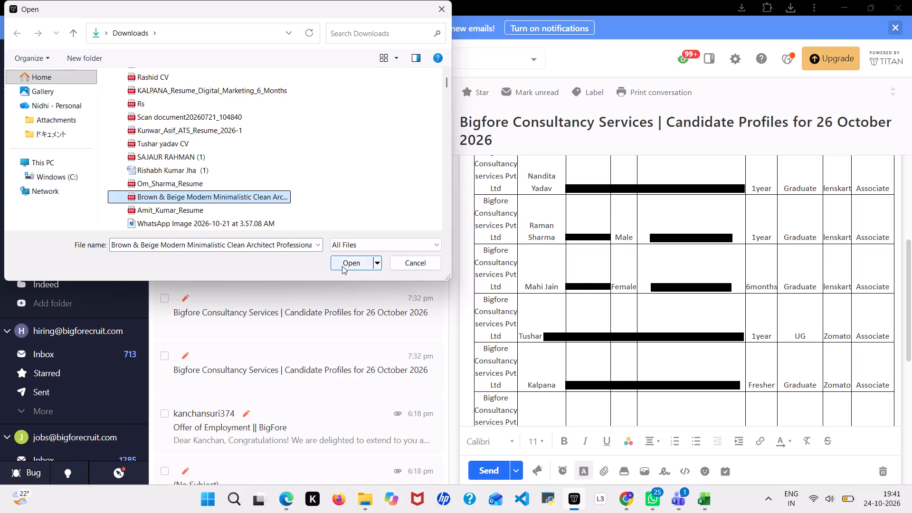
{"action": "left_click", "coordinate": [342, 266]}
Preview the attached Brown & Beige resume to check which candidate it belongs to, and close the preview.
{"action": "scroll", "coordinate": [535, 287], "scroll_direction": "down", "scroll_amount": 2}
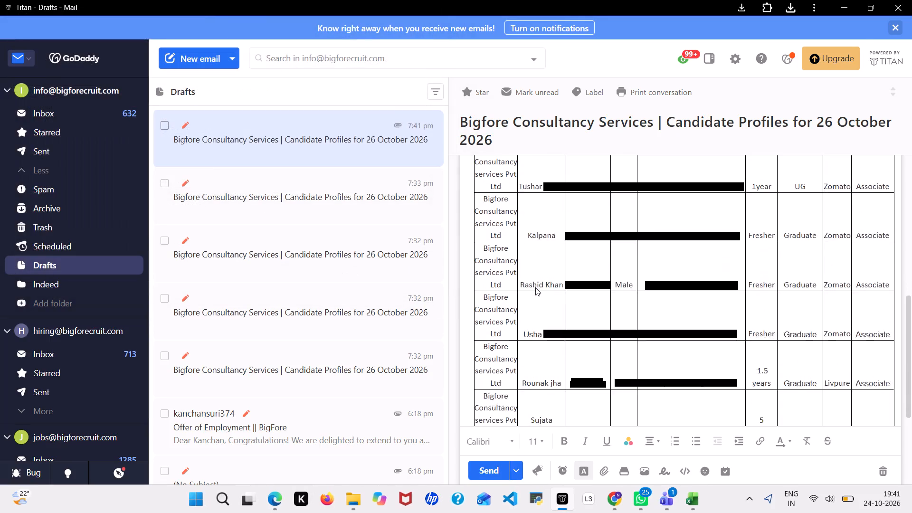
{"action": "scroll", "coordinate": [535, 287], "scroll_direction": "down", "scroll_amount": 1}
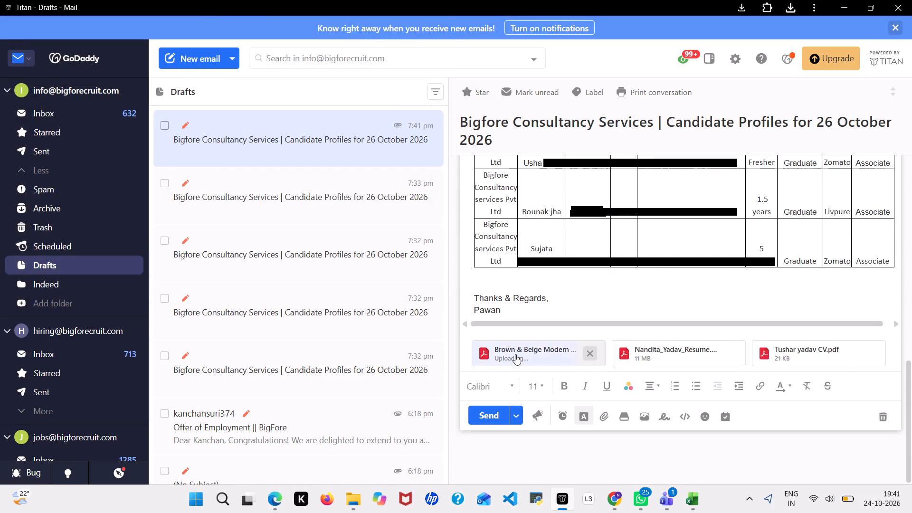
{"action": "left_click", "coordinate": [515, 354]}
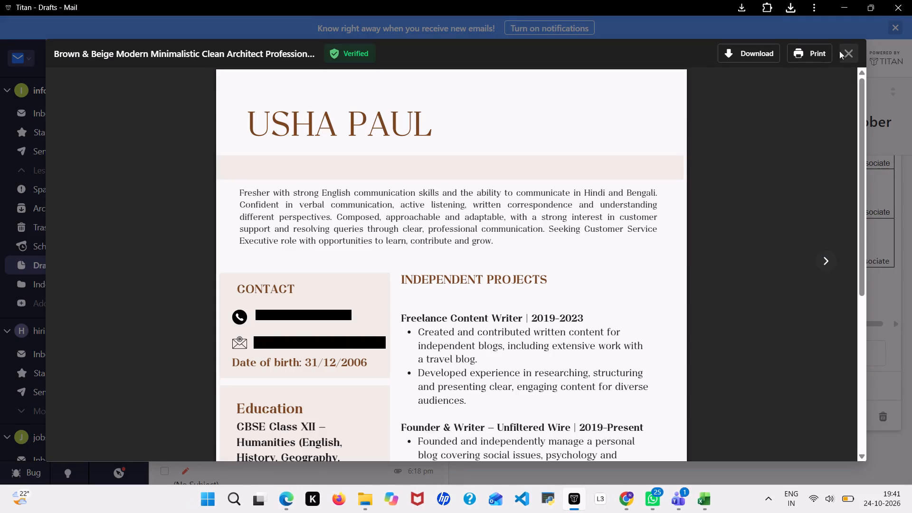
{"action": "left_click", "coordinate": [852, 48]}
{"action": "scroll", "coordinate": [600, 239], "scroll_direction": "up", "scroll_amount": 1}
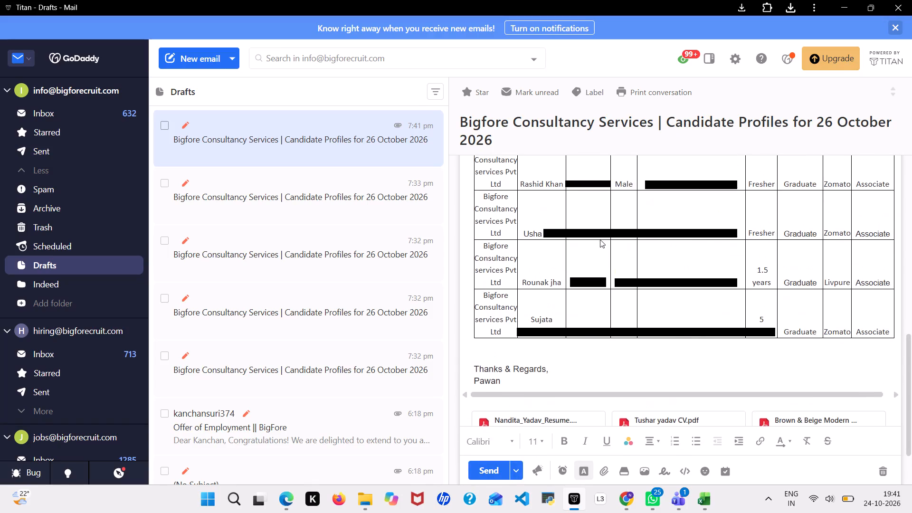
{"action": "scroll", "coordinate": [600, 239], "scroll_direction": "down", "scroll_amount": 2}
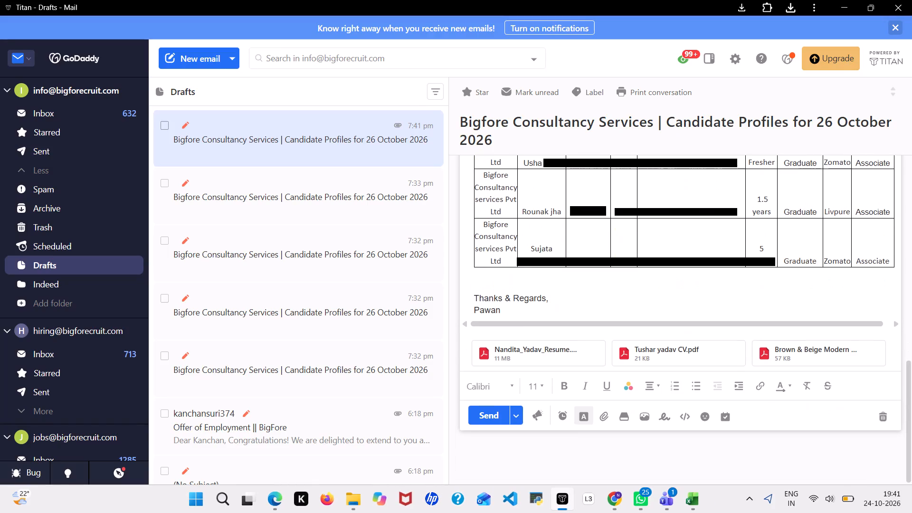
{"action": "left_click", "coordinate": [792, 356]}
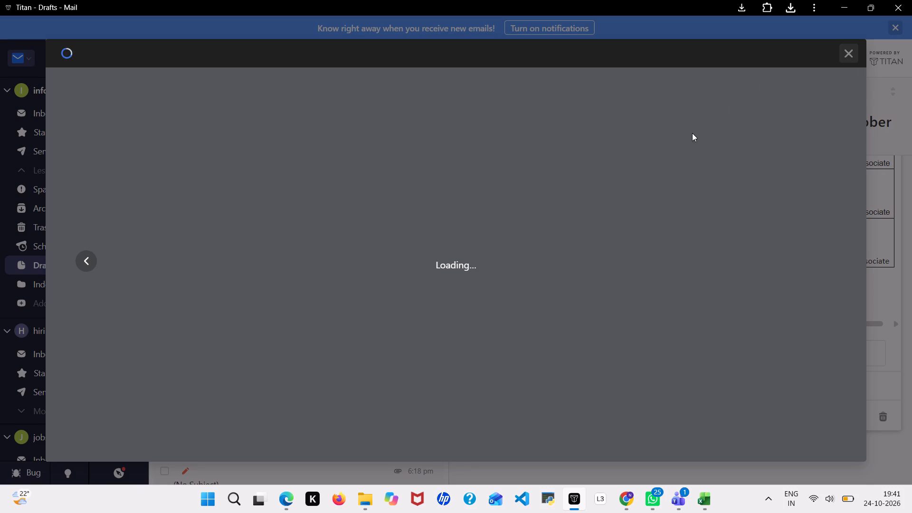
{"action": "left_click", "coordinate": [847, 51]}
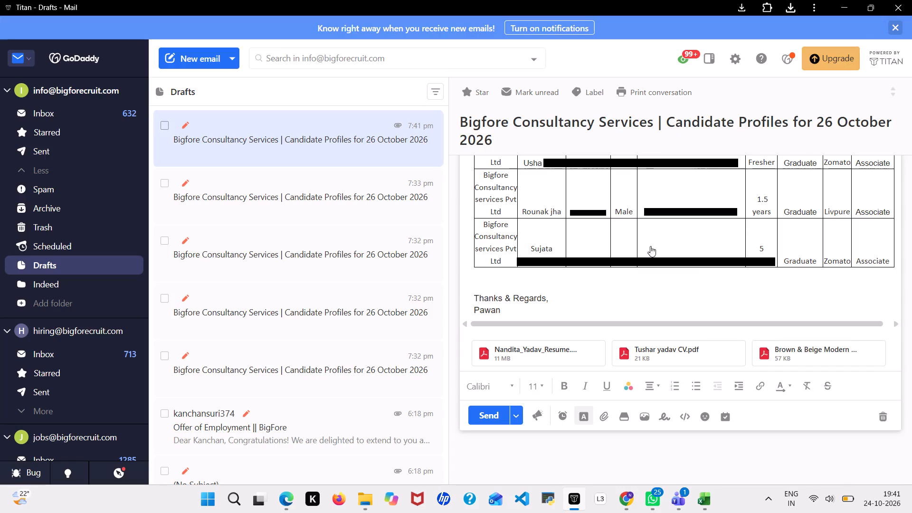
Check the candidate table and attach KALPANA_Resume_Digital_Marketing_6_Months from Downloads to the draft.
{"action": "scroll", "coordinate": [551, 271], "scroll_direction": "up", "scroll_amount": 4}
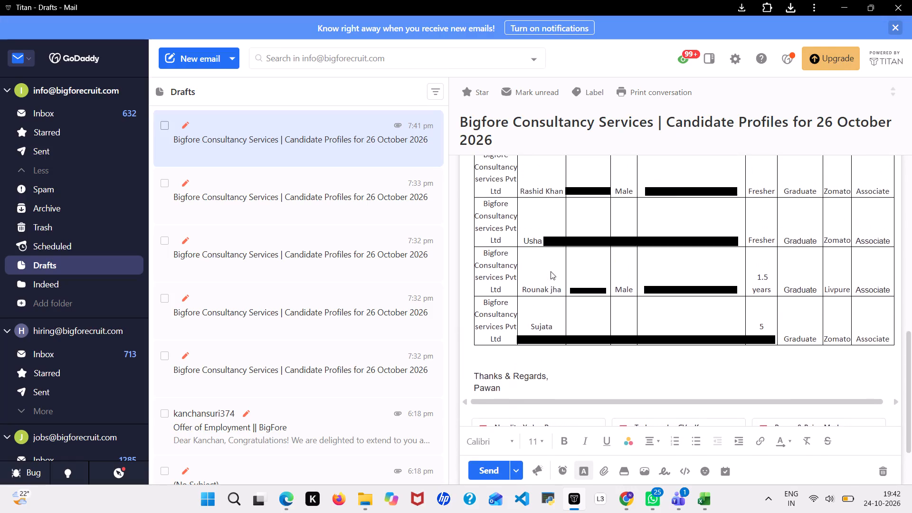
{"action": "scroll", "coordinate": [551, 271], "scroll_direction": "up", "scroll_amount": 3}
{"action": "left_click_drag", "start_coordinate": [551, 271], "coordinate": [552, 264]}
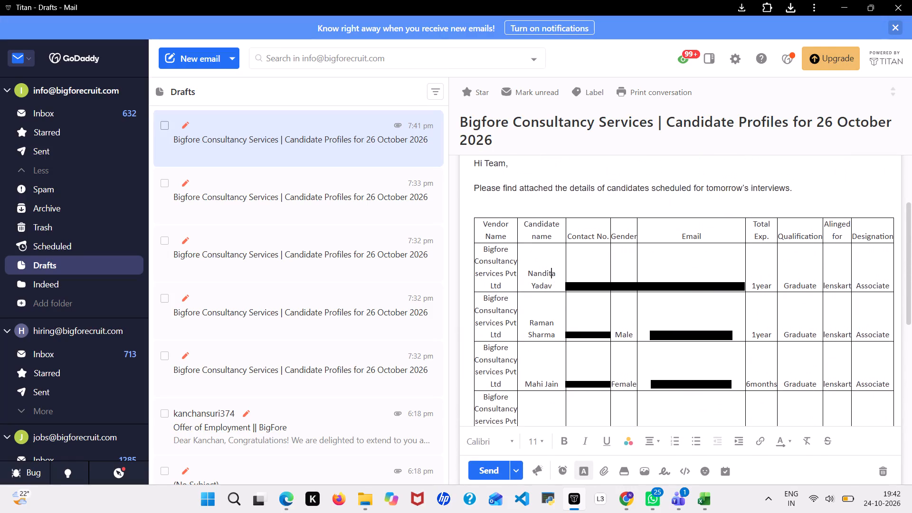
{"action": "left_click_drag", "start_coordinate": [552, 264], "coordinate": [554, 262]}
{"action": "scroll", "coordinate": [554, 262], "scroll_direction": "down", "scroll_amount": 1}
{"action": "left_click", "coordinate": [554, 262]}
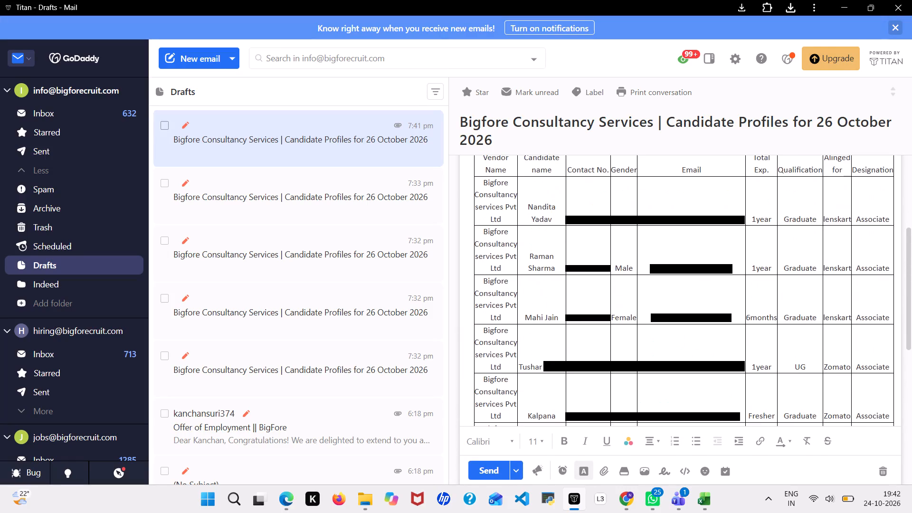
{"action": "scroll", "coordinate": [554, 262], "scroll_direction": "down", "scroll_amount": 2}
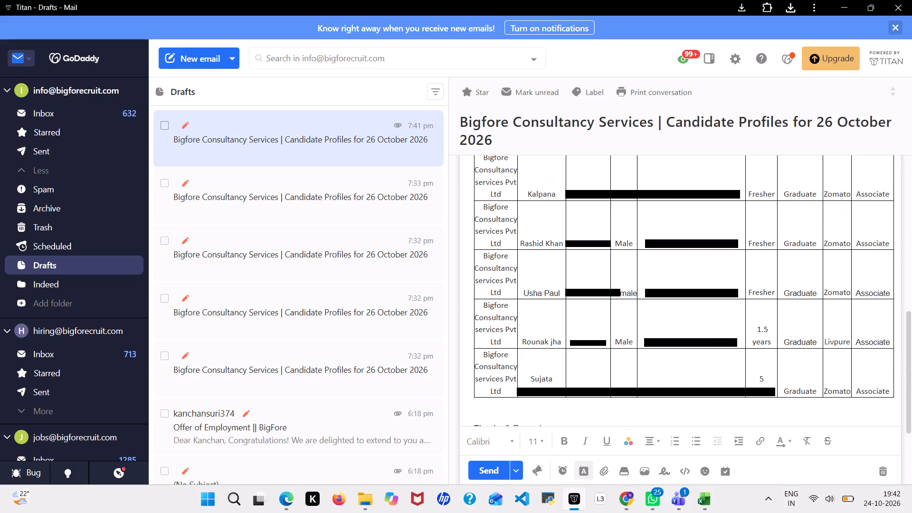
{"action": "left_click", "coordinate": [606, 474]}
{"action": "left_click", "coordinate": [594, 397]}
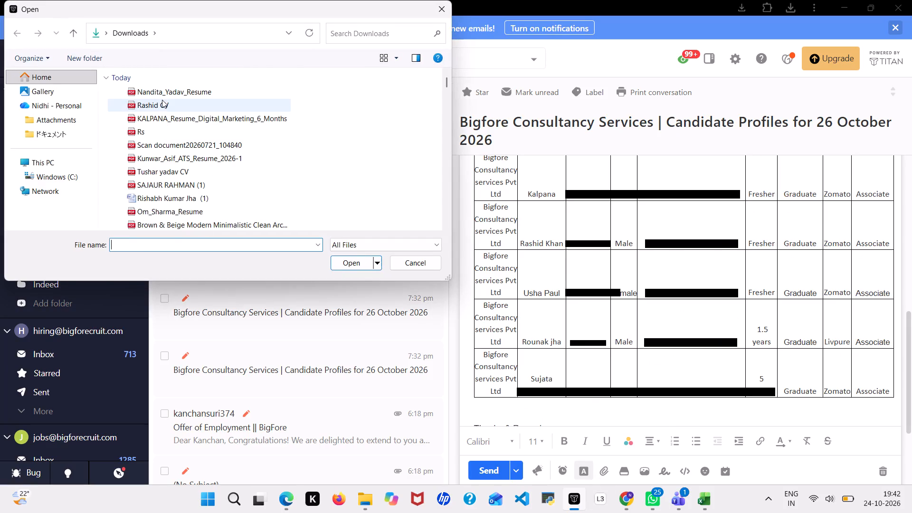
{"action": "left_click", "coordinate": [166, 119]}
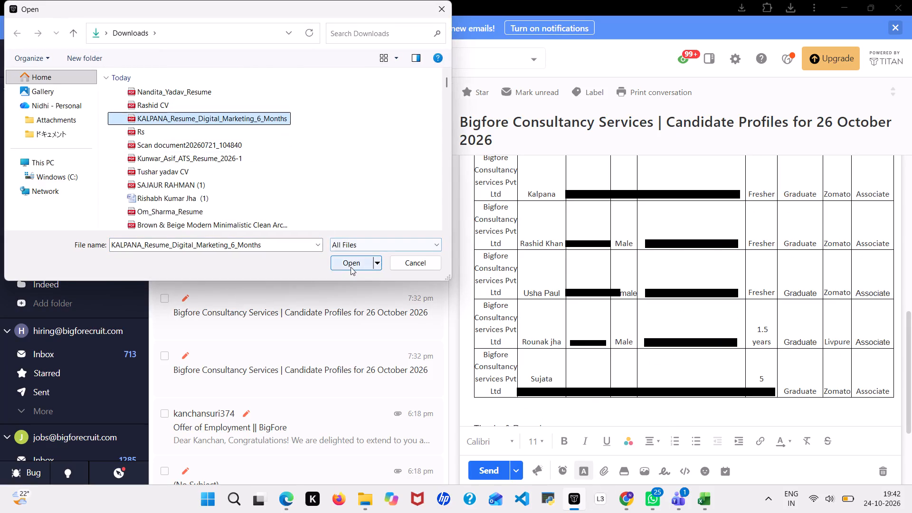
{"action": "left_click", "coordinate": [351, 267]}
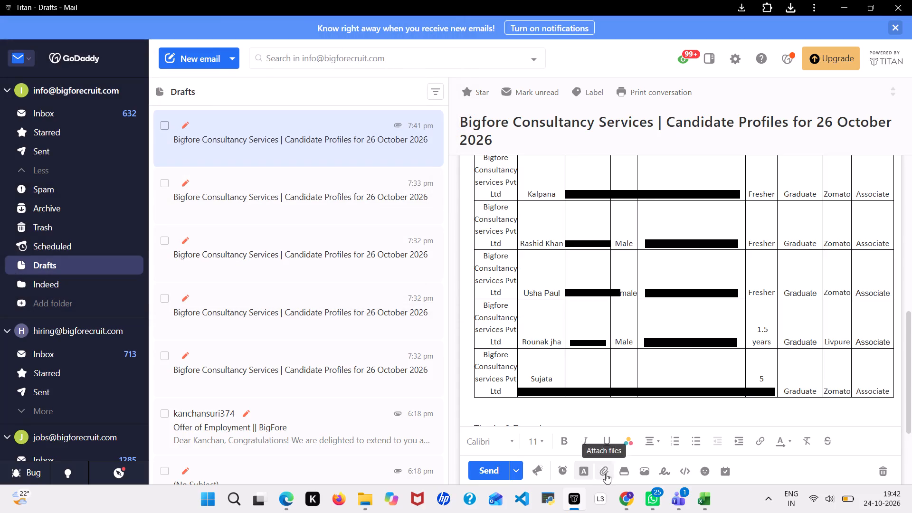
Attach Sujata's updated resume from Downloads to the draft.
{"action": "left_click", "coordinate": [606, 474]}
{"action": "left_click", "coordinate": [600, 385]}
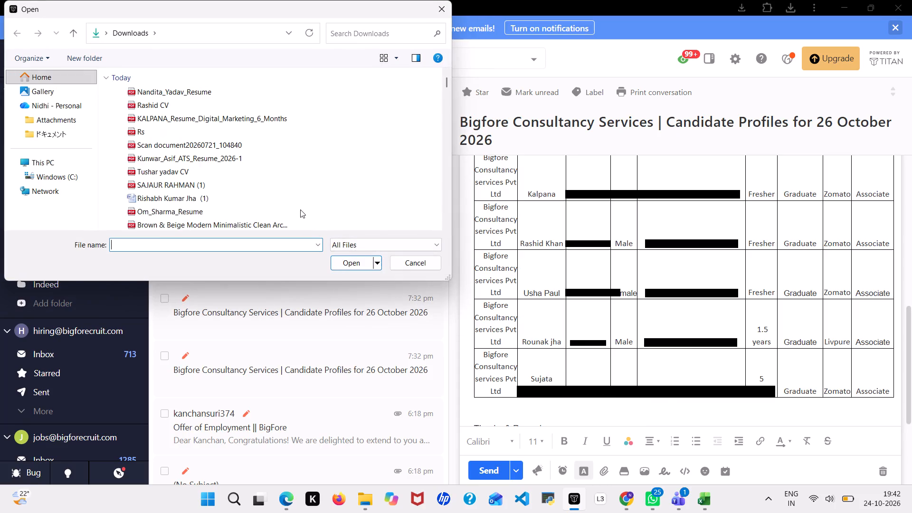
{"action": "scroll", "coordinate": [202, 141], "scroll_direction": "down", "scroll_amount": 1}
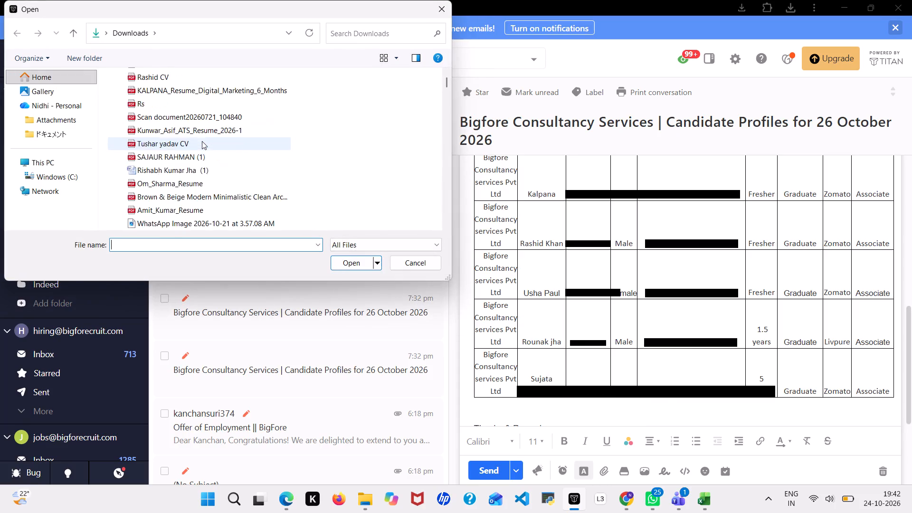
{"action": "scroll", "coordinate": [202, 141], "scroll_direction": "down", "scroll_amount": 1}
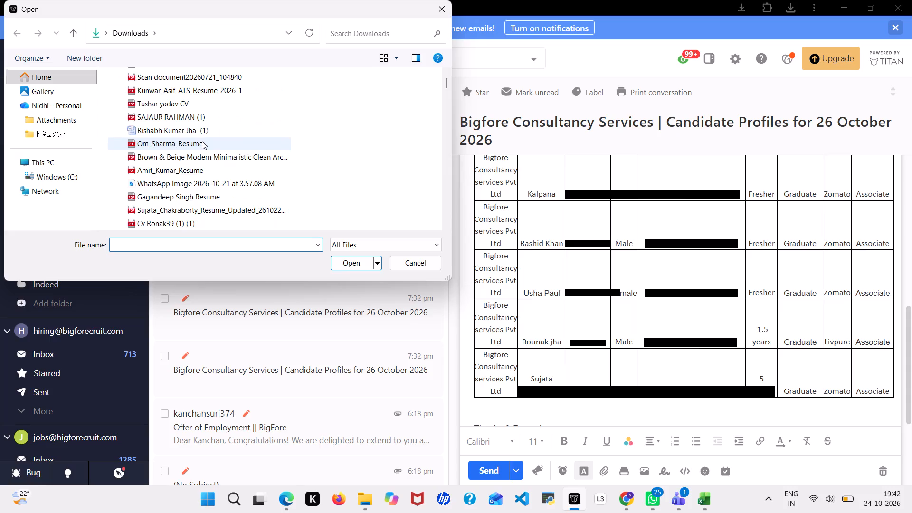
{"action": "left_click", "coordinate": [221, 210]}
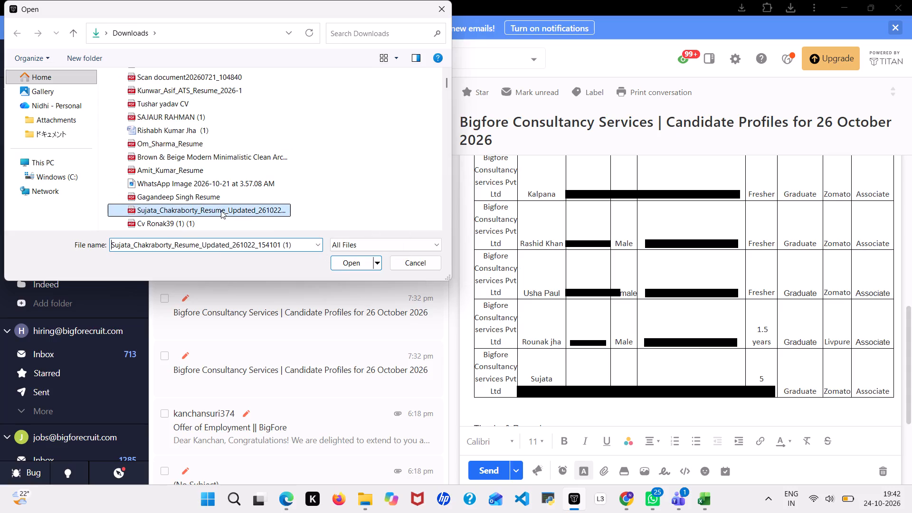
{"action": "left_click", "coordinate": [359, 258]}
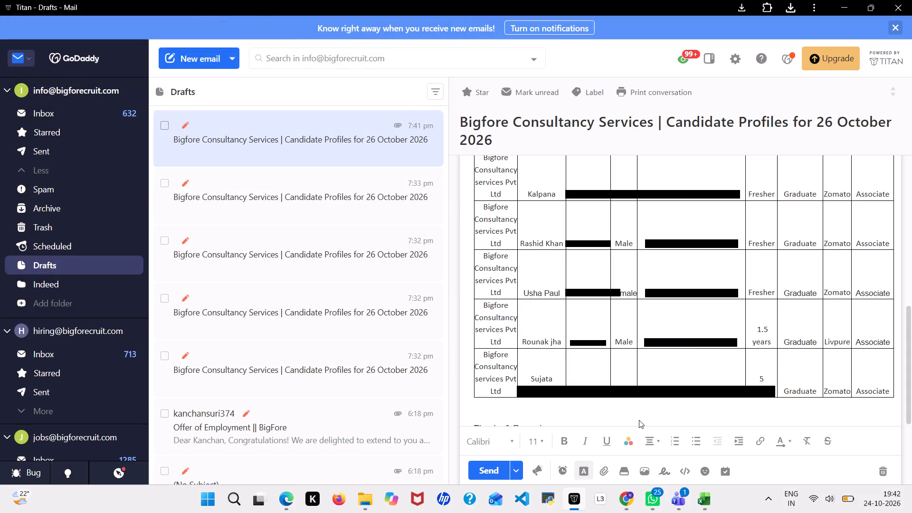
Attach the file "Cv Ronak39 (1) (1)" from Downloads to the draft.
{"action": "left_click", "coordinate": [603, 475]}
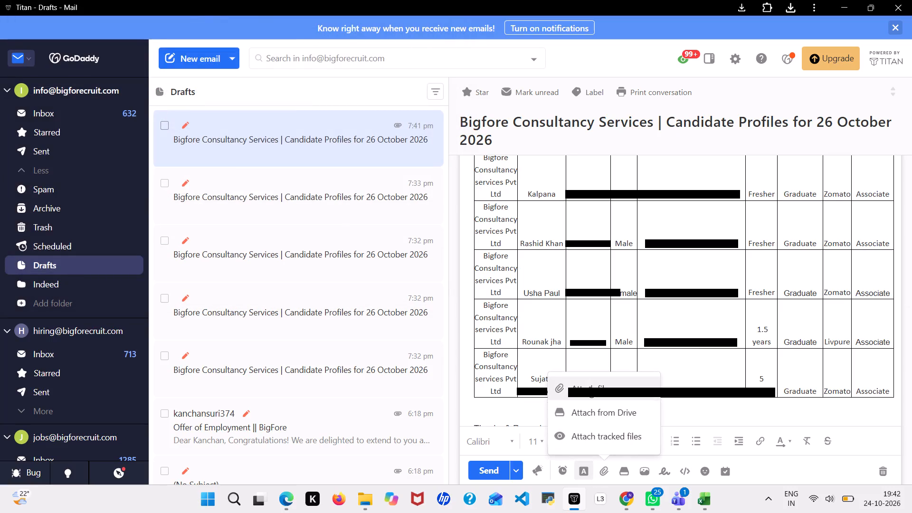
{"action": "left_click", "coordinate": [589, 387]}
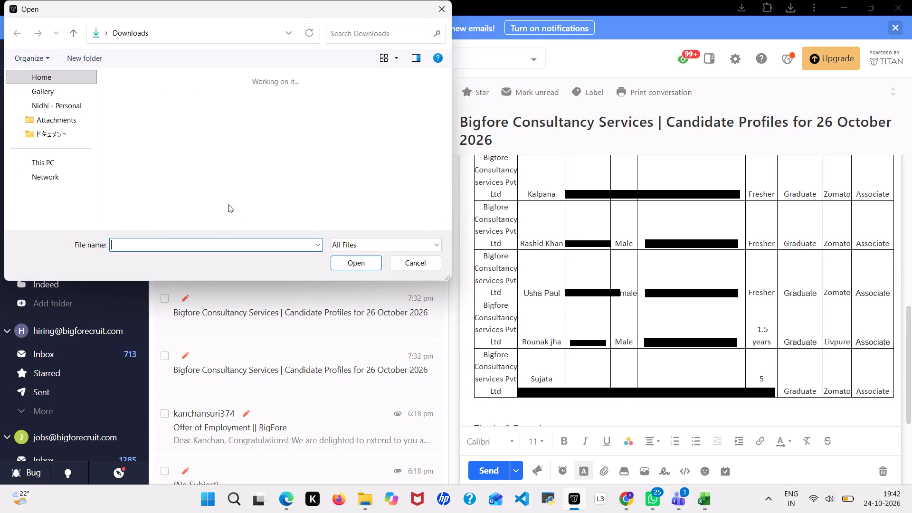
{"action": "scroll", "coordinate": [213, 191], "scroll_direction": "down", "scroll_amount": 1}
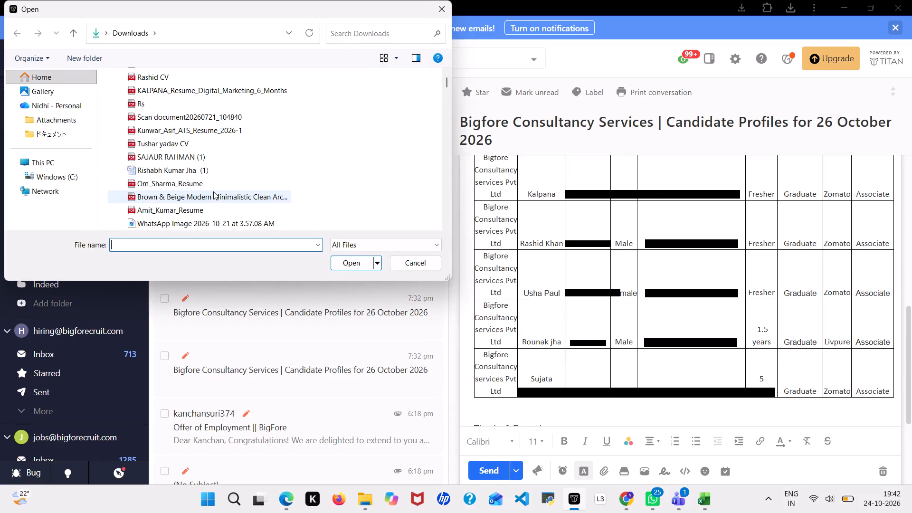
{"action": "scroll", "coordinate": [204, 172], "scroll_direction": "down", "scroll_amount": 1}
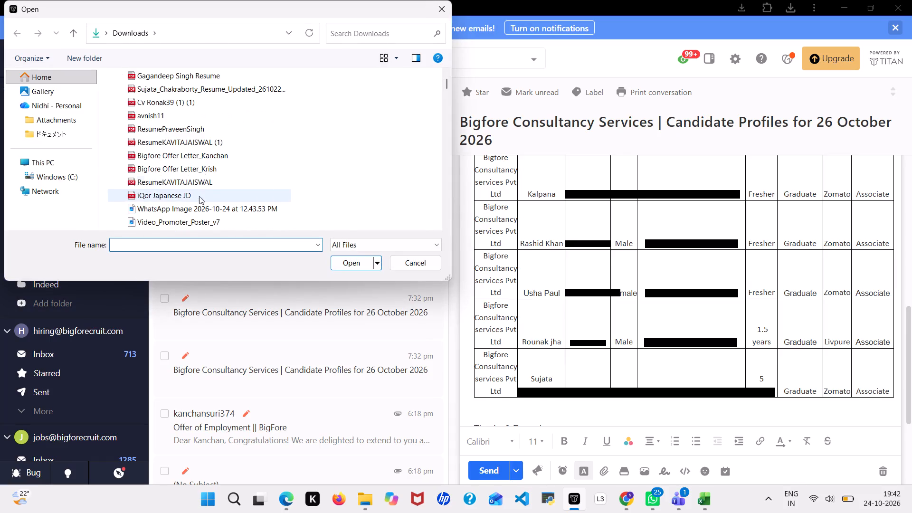
{"action": "left_click", "coordinate": [192, 108]}
{"action": "left_click", "coordinate": [350, 261]}
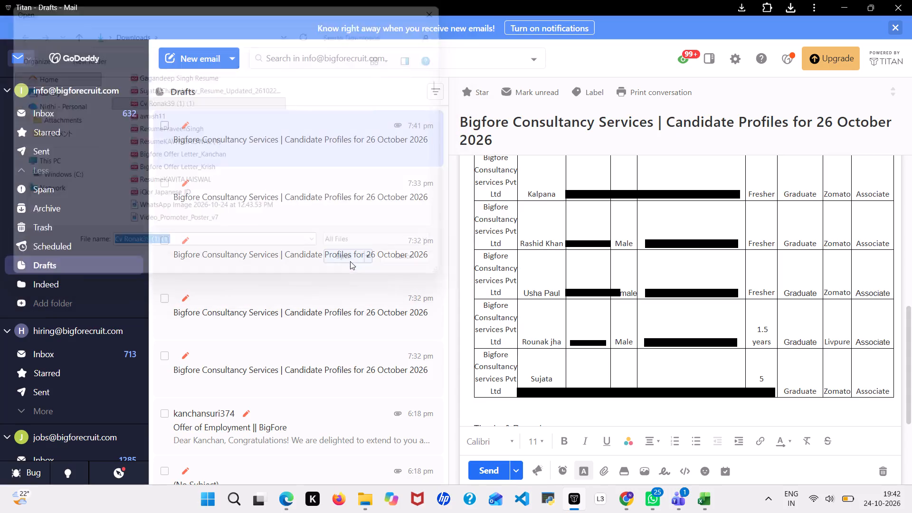
Compare the resumes attached at the end of the draft with the candidate names in its table.
{"action": "scroll", "coordinate": [534, 291], "scroll_direction": "down", "scroll_amount": 3}
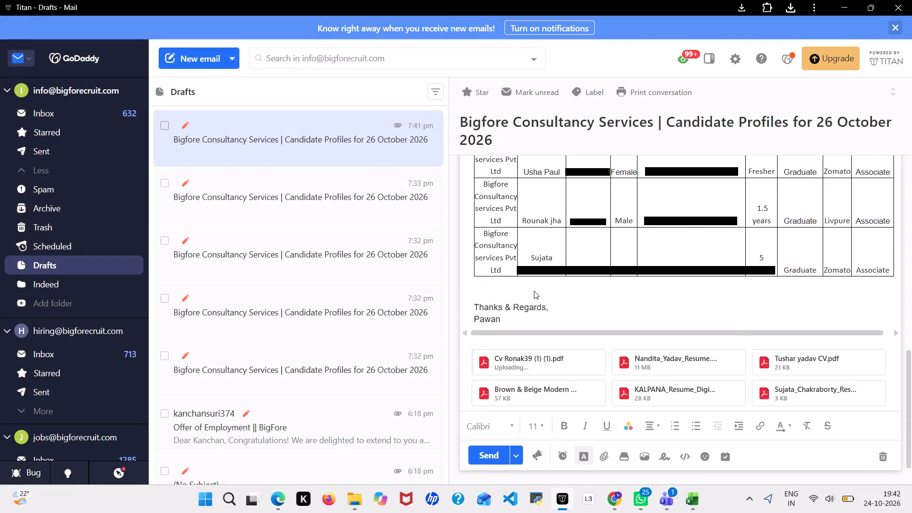
{"action": "scroll", "coordinate": [534, 291], "scroll_direction": "up", "scroll_amount": 3}
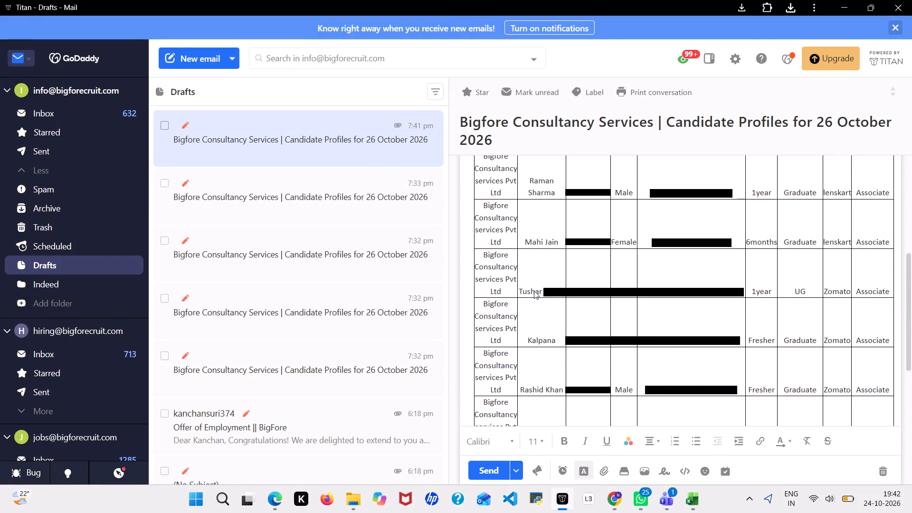
{"action": "scroll", "coordinate": [533, 187], "scroll_direction": "up", "scroll_amount": 2}
{"action": "scroll", "coordinate": [546, 260], "scroll_direction": "down", "scroll_amount": 1}
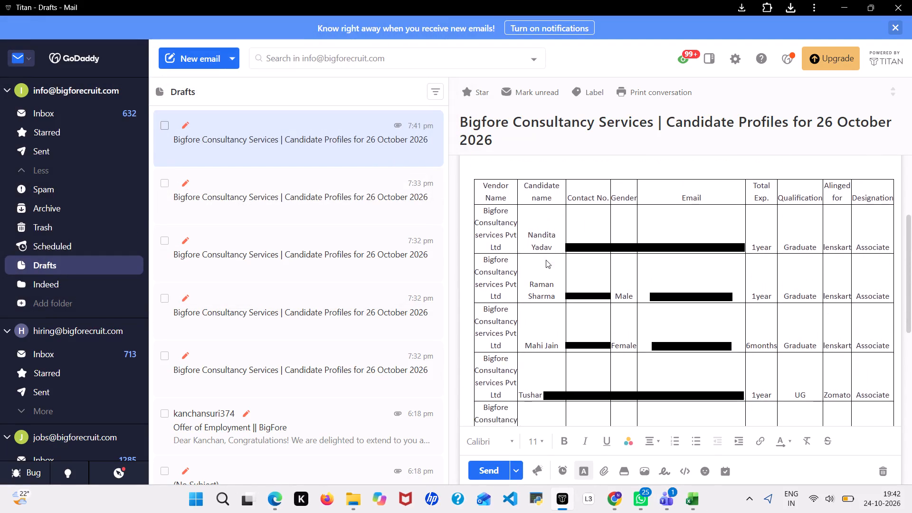
{"action": "scroll", "coordinate": [546, 260], "scroll_direction": "down", "scroll_amount": 4}
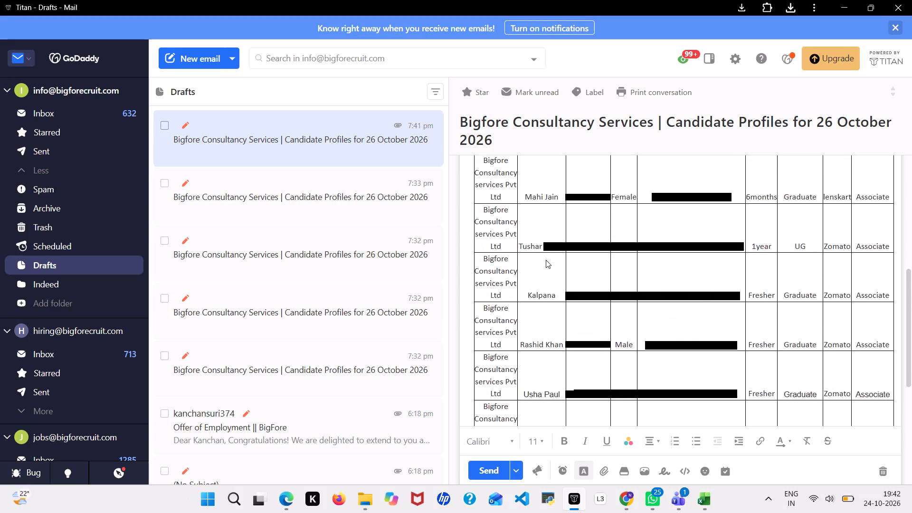
{"action": "scroll", "coordinate": [546, 260], "scroll_direction": "down", "scroll_amount": 2}
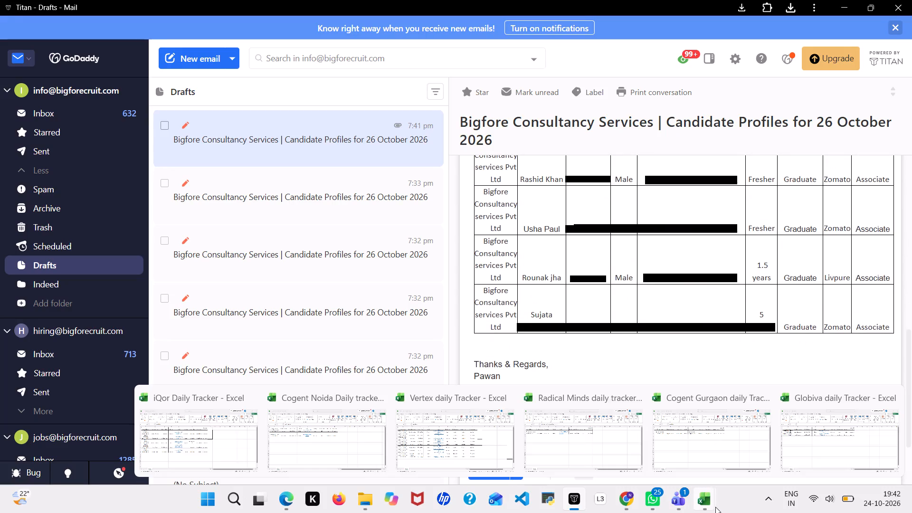
Check the candidate list in the Vertex daily Tracker workbook in Excel, and review the draft's table and attachments against it.
{"action": "left_click", "coordinate": [463, 440]}
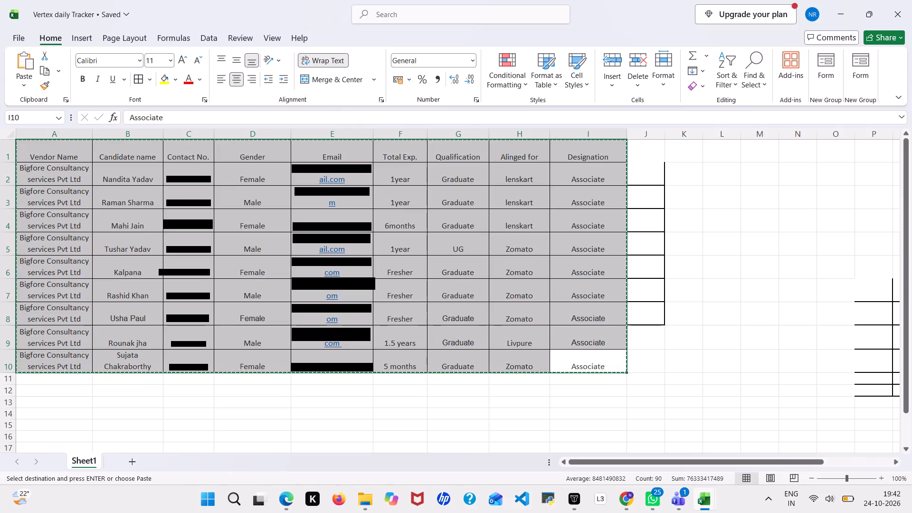
{"action": "left_click", "coordinate": [575, 499]}
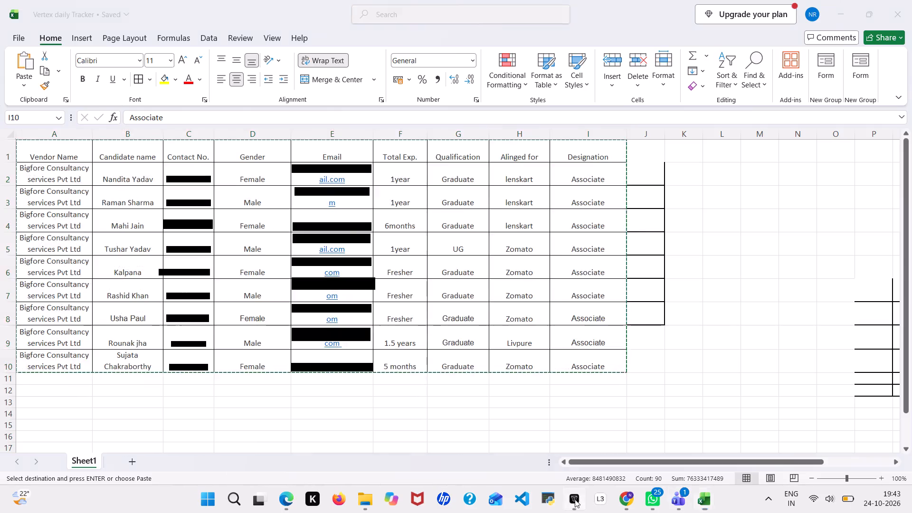
{"action": "scroll", "coordinate": [607, 326], "scroll_direction": "down", "scroll_amount": 1}
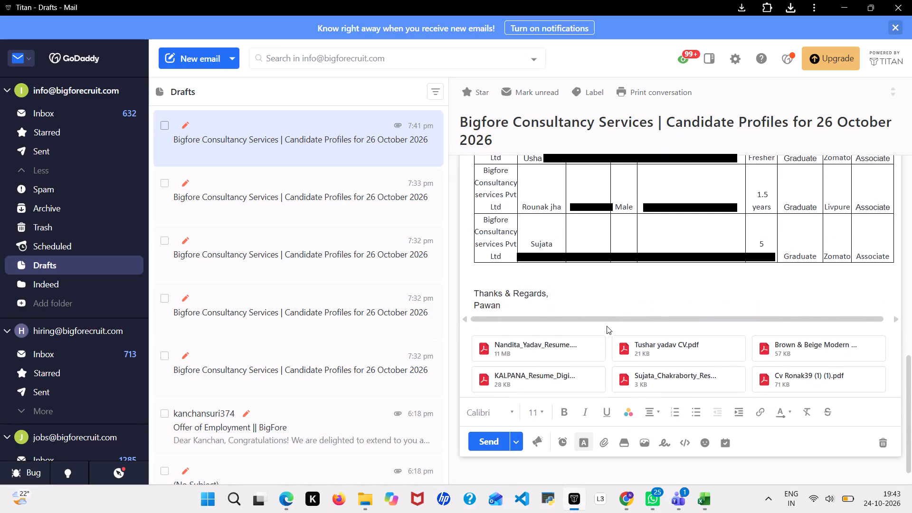
{"action": "scroll", "coordinate": [607, 326], "scroll_direction": "up", "scroll_amount": 4}
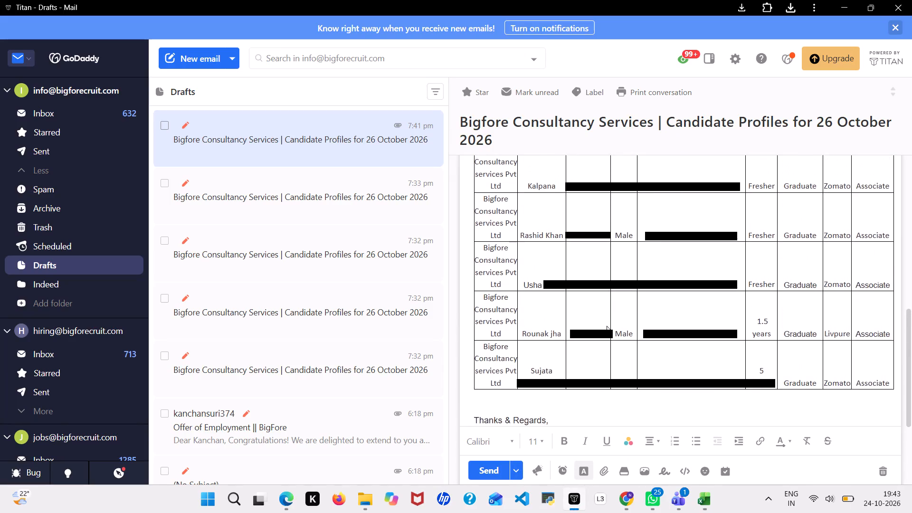
{"action": "scroll", "coordinate": [607, 326], "scroll_direction": "up", "scroll_amount": 4}
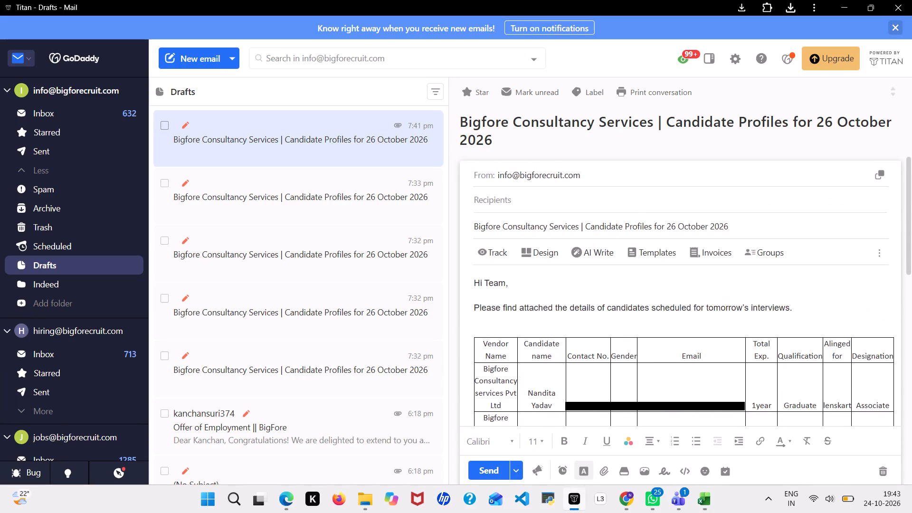
{"action": "scroll", "coordinate": [607, 326], "scroll_direction": "down", "scroll_amount": 4}
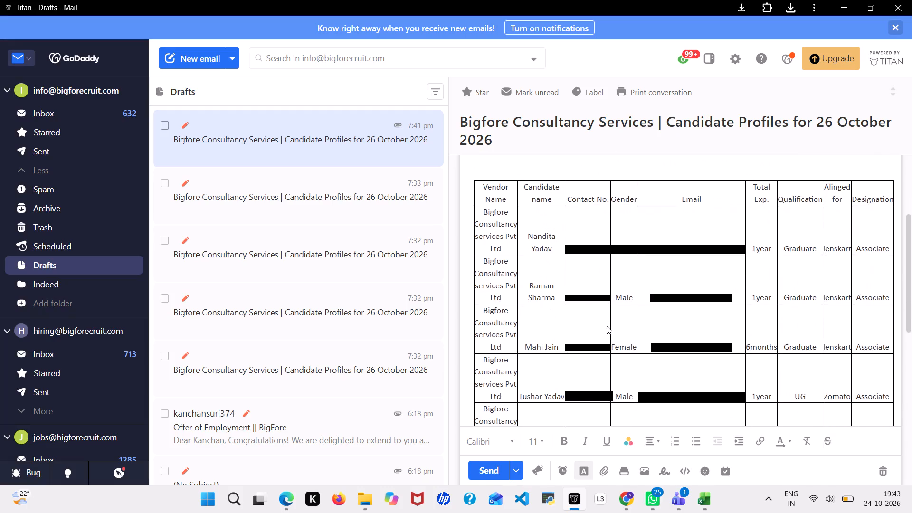
{"action": "scroll", "coordinate": [607, 326], "scroll_direction": "down", "scroll_amount": 1}
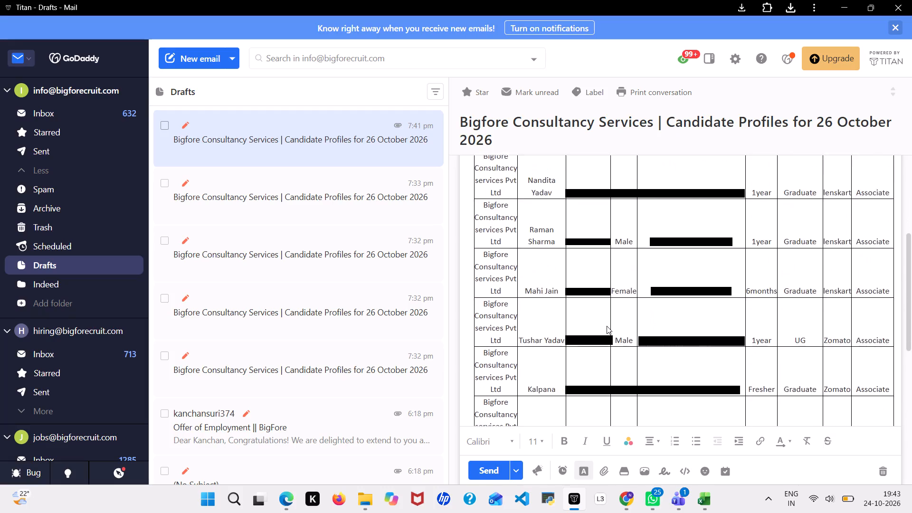
{"action": "scroll", "coordinate": [607, 326], "scroll_direction": "down", "scroll_amount": 2}
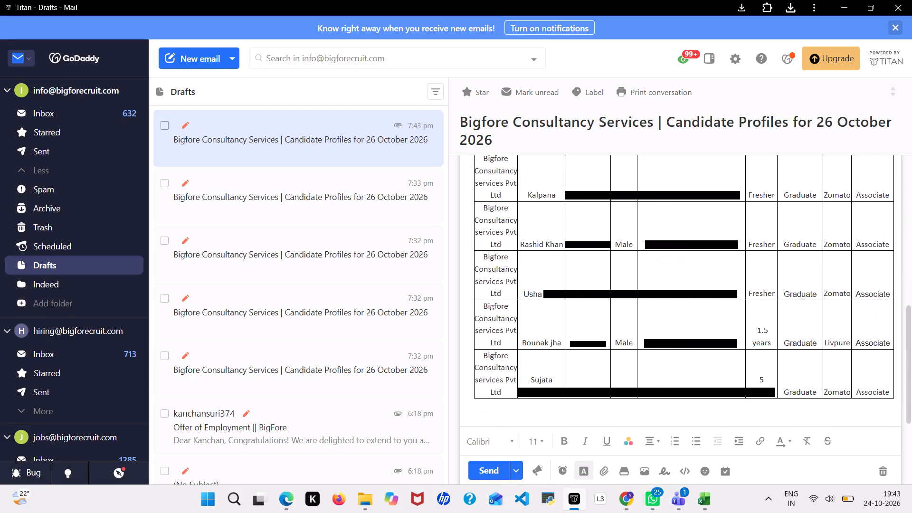
{"action": "scroll", "coordinate": [607, 326], "scroll_direction": "up", "scroll_amount": 1}
{"action": "scroll", "coordinate": [624, 276], "scroll_direction": "up", "scroll_amount": 1}
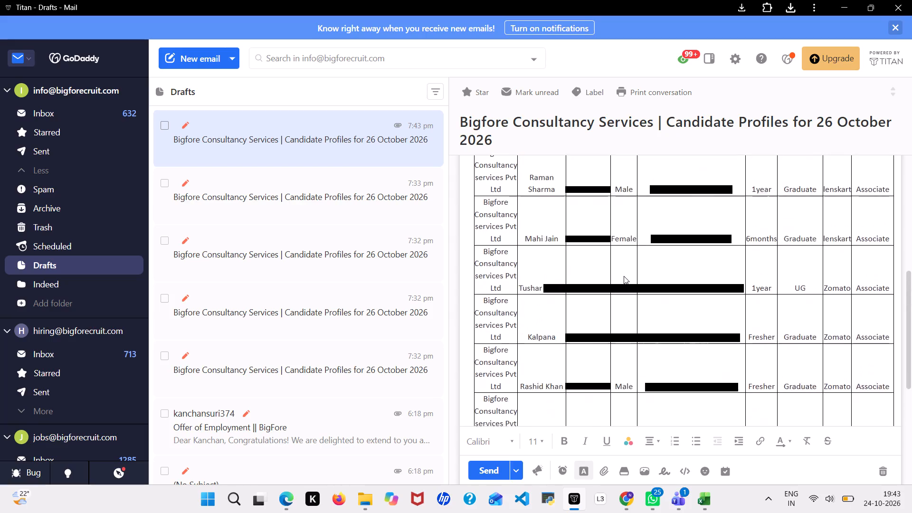
{"action": "scroll", "coordinate": [624, 276], "scroll_direction": "up", "scroll_amount": 2}
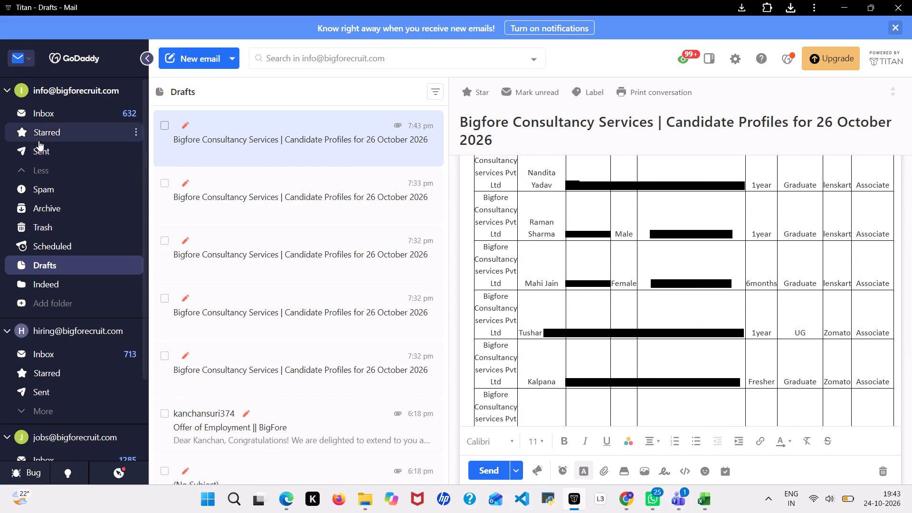
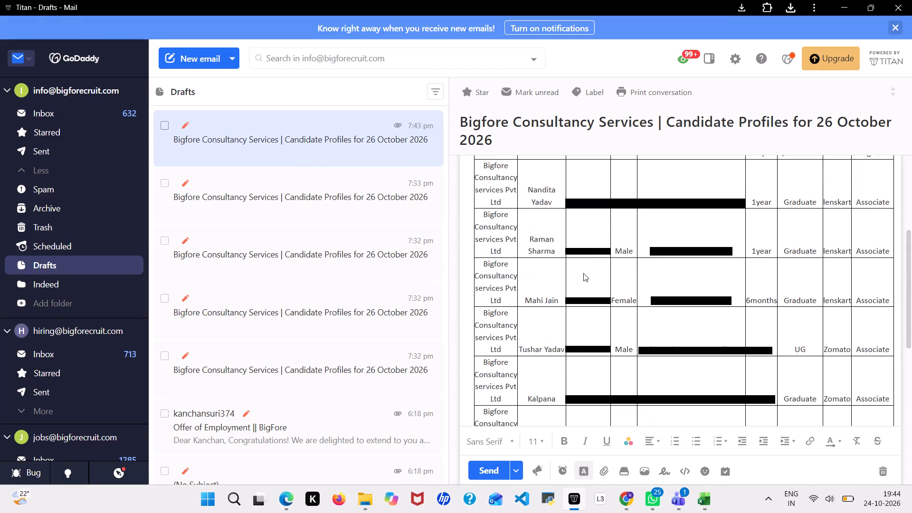
Compare the candidate table in the 26 October 2026 draft with the resumes attached below it.
{"action": "scroll", "coordinate": [583, 273], "scroll_direction": "down", "scroll_amount": 5}
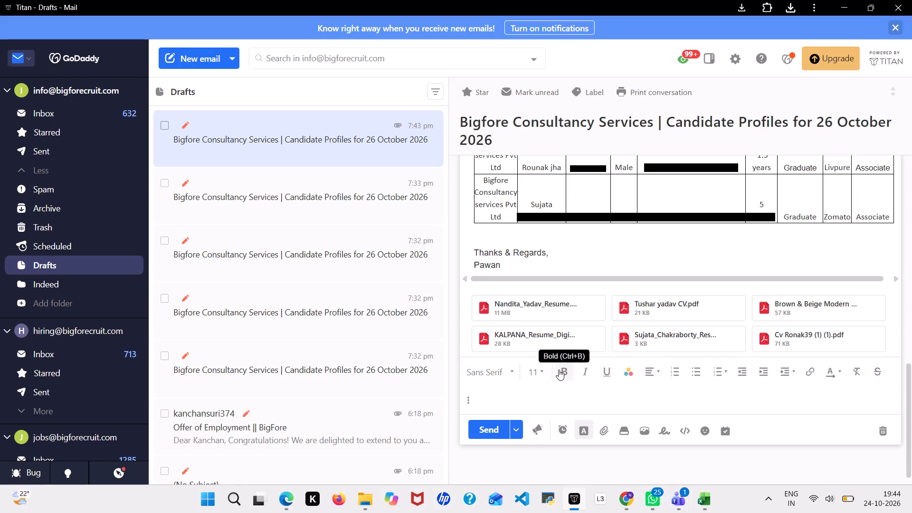
{"action": "scroll", "coordinate": [654, 295], "scroll_direction": "up", "scroll_amount": 2}
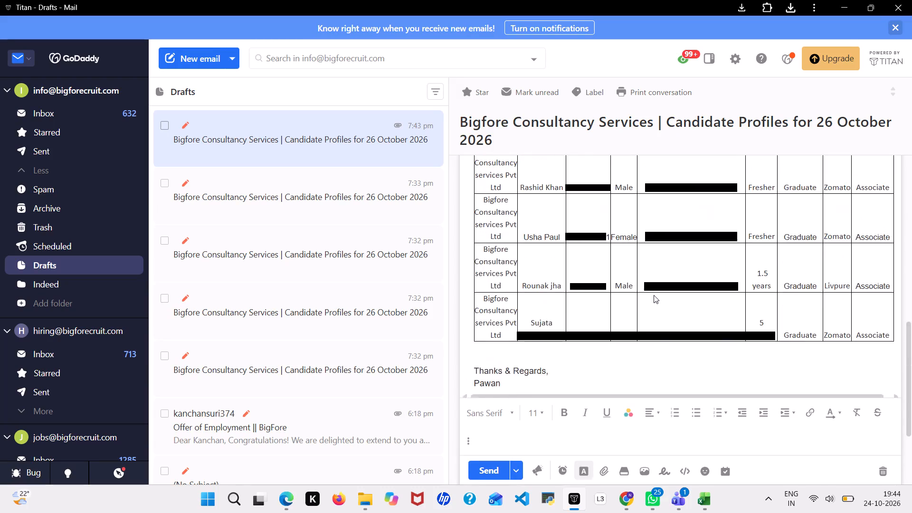
{"action": "scroll", "coordinate": [654, 295], "scroll_direction": "up", "scroll_amount": 8}
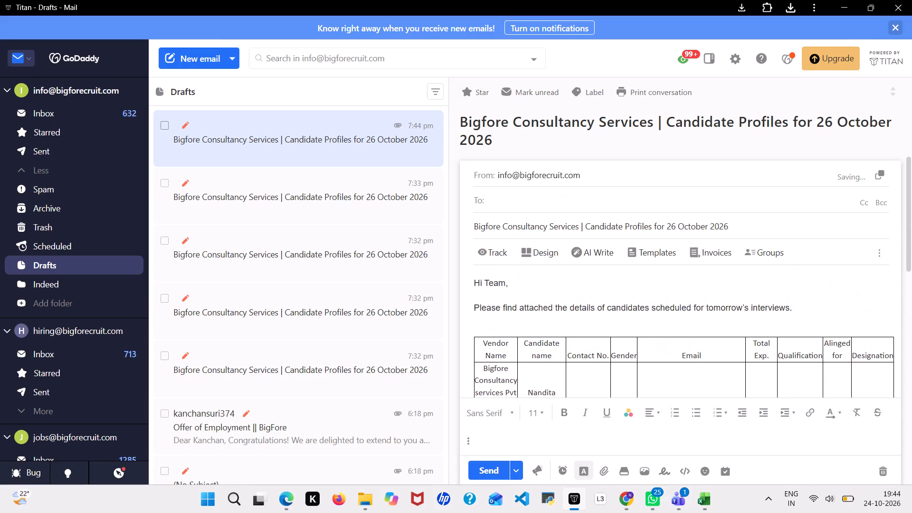
{"action": "scroll", "coordinate": [588, 308], "scroll_direction": "down", "scroll_amount": 5}
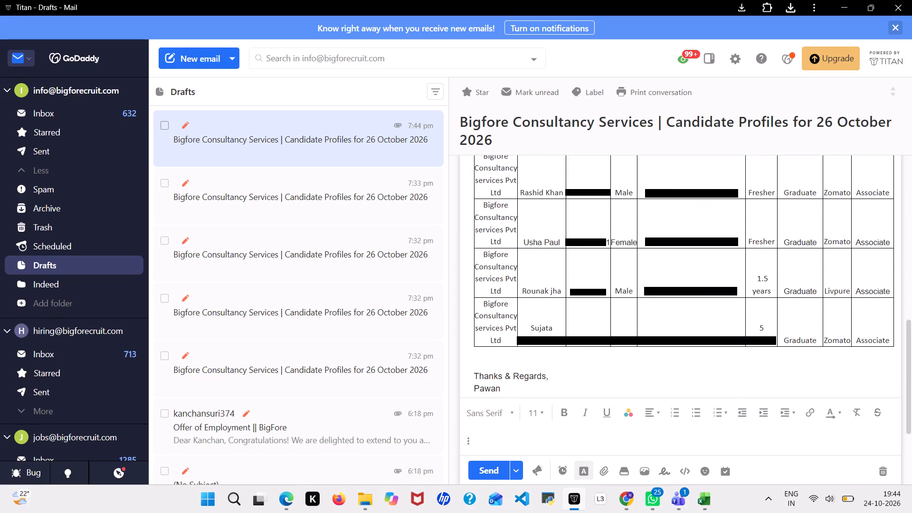
Check the info account's Sent folder, and reopen the most recent candidate profiles draft from Drafts.
{"action": "left_click", "coordinate": [47, 173]}
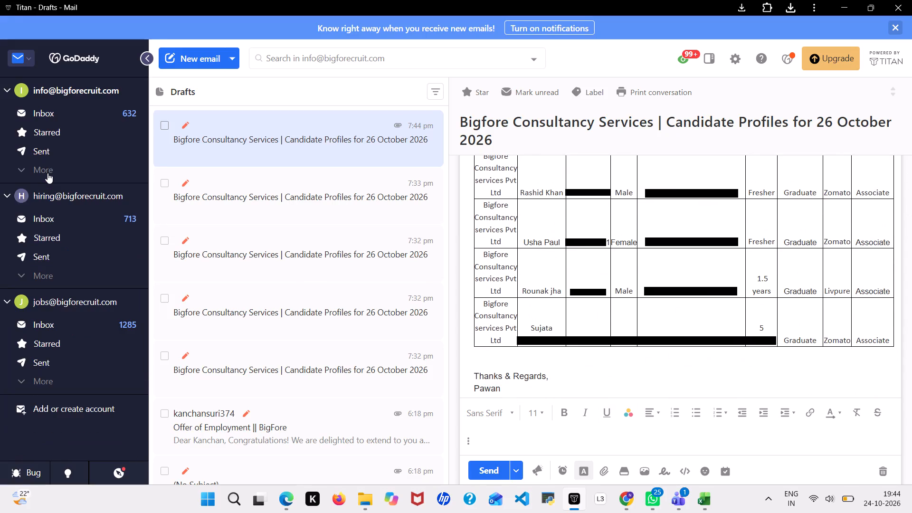
{"action": "left_click", "coordinate": [50, 152]}
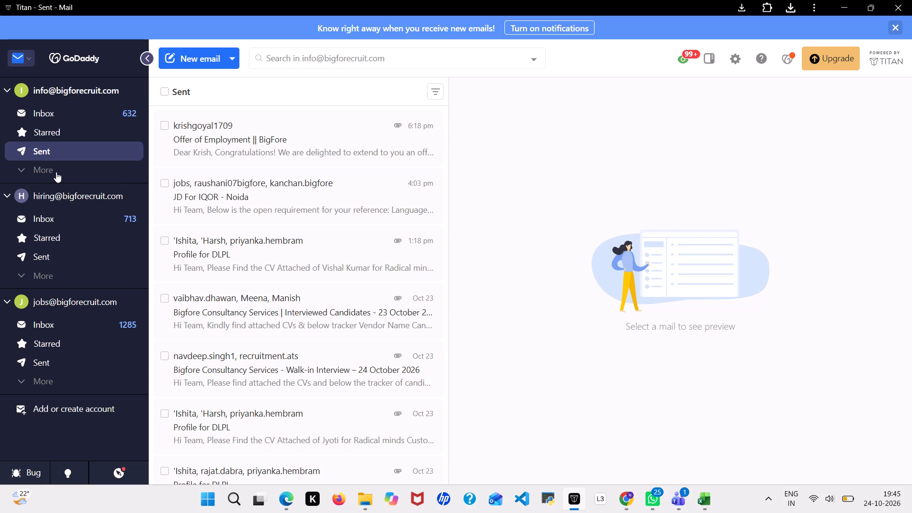
{"action": "left_click", "coordinate": [47, 171]}
{"action": "left_click", "coordinate": [54, 269]}
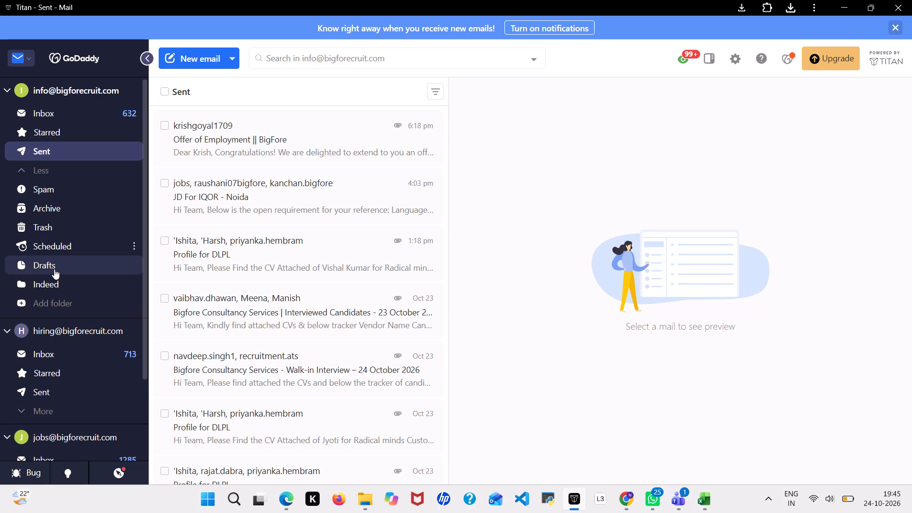
{"action": "left_click", "coordinate": [267, 144]}
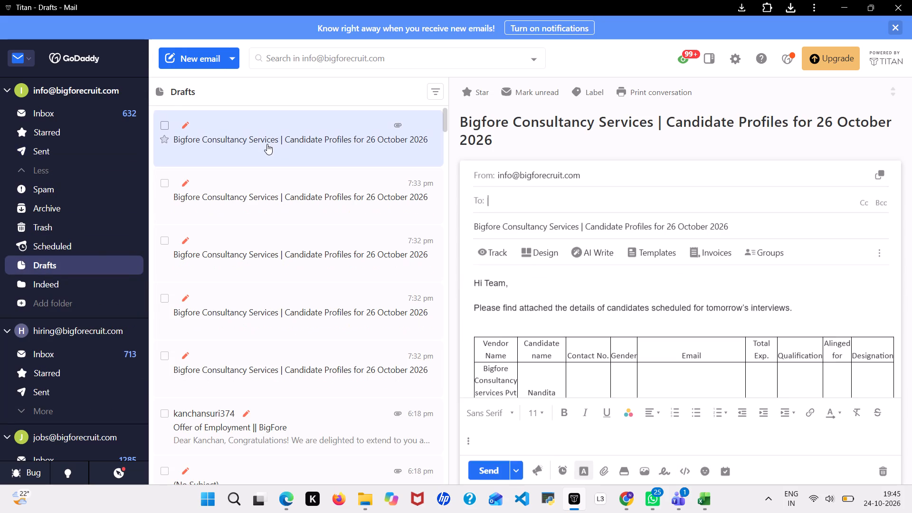
Attach the file "Rs" from Downloads to the draft.
{"action": "left_click", "coordinate": [607, 468]}
{"action": "left_click", "coordinate": [590, 389]}
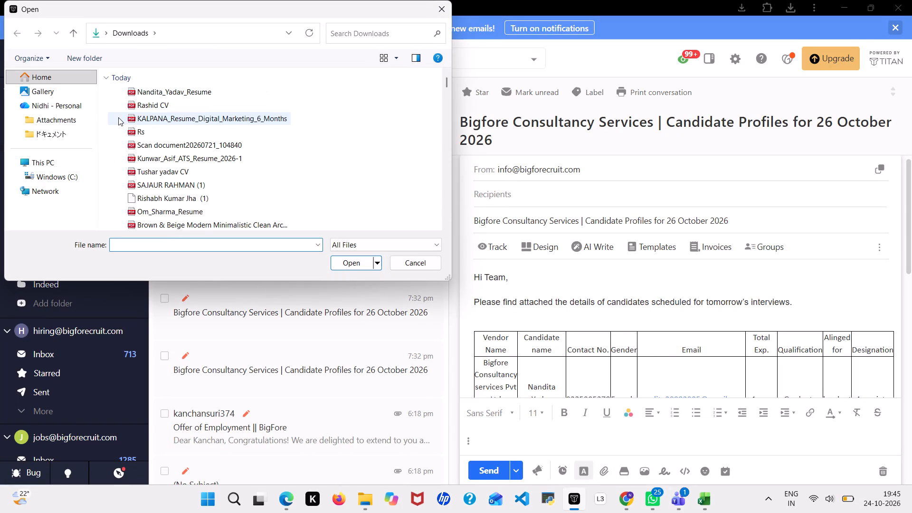
{"action": "left_click", "coordinate": [153, 132]}
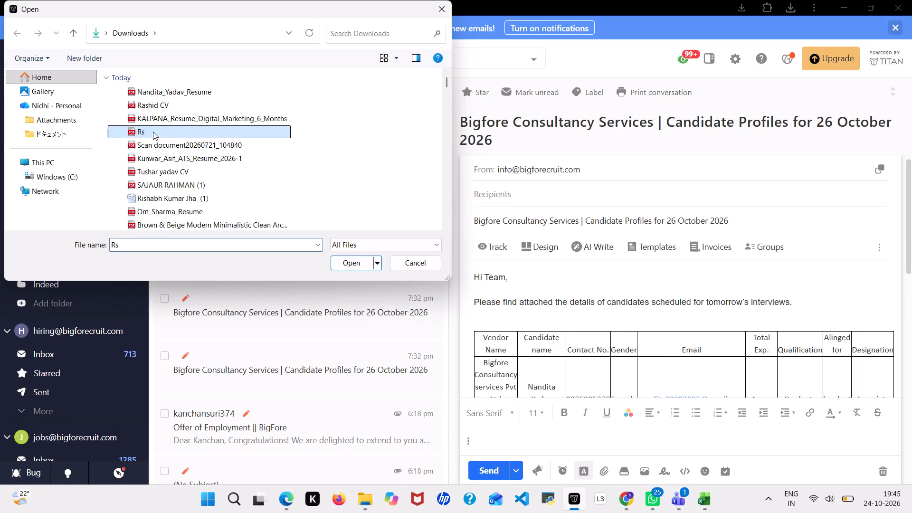
{"action": "left_click", "coordinate": [346, 267]}
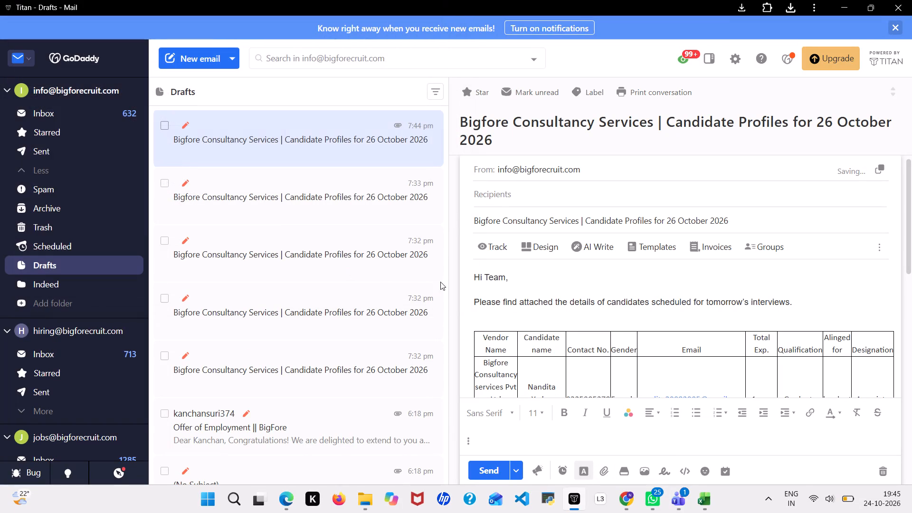
Attach the file "Scan document20260721_104840" from Downloads to the draft.
{"action": "left_click", "coordinate": [604, 475]}
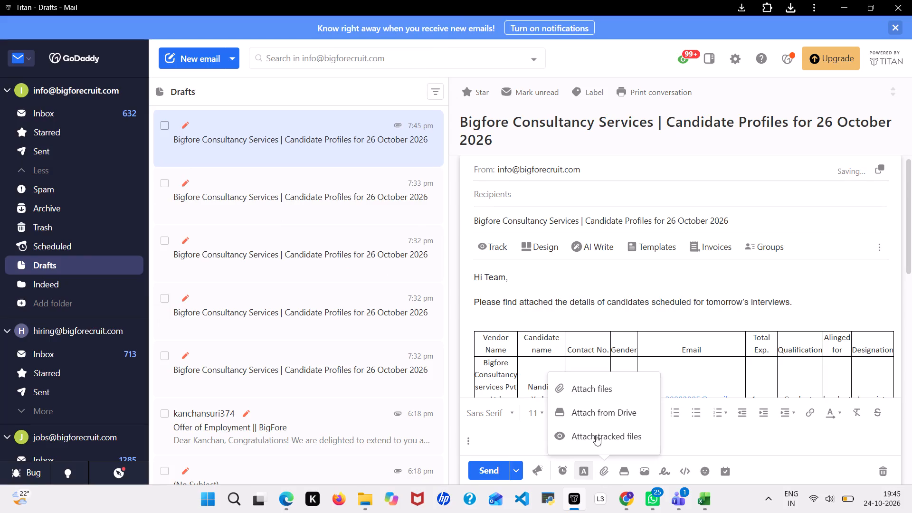
{"action": "left_click", "coordinate": [589, 392]}
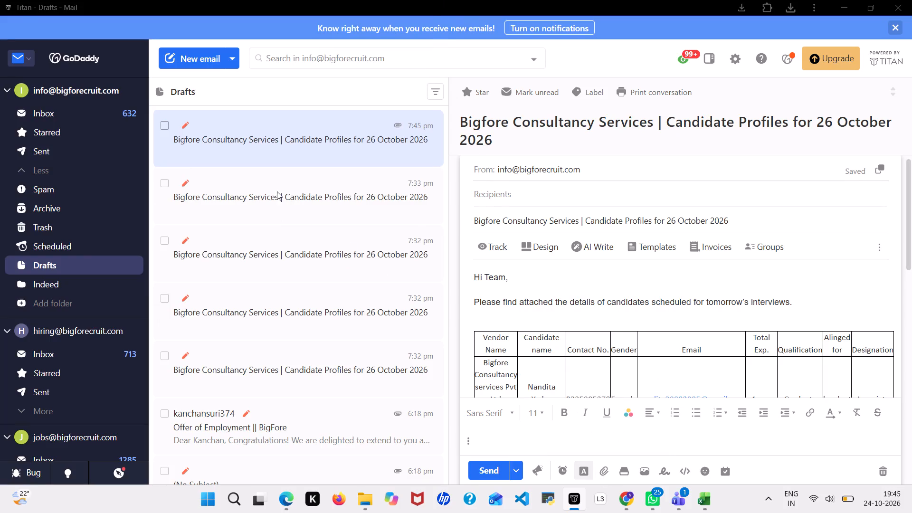
{"action": "left_click", "coordinate": [158, 145]}
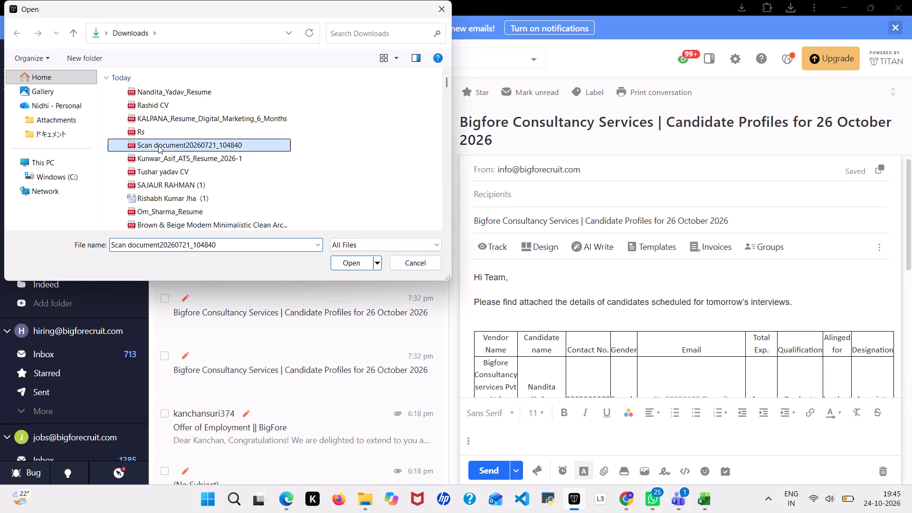
{"action": "left_click", "coordinate": [356, 267]}
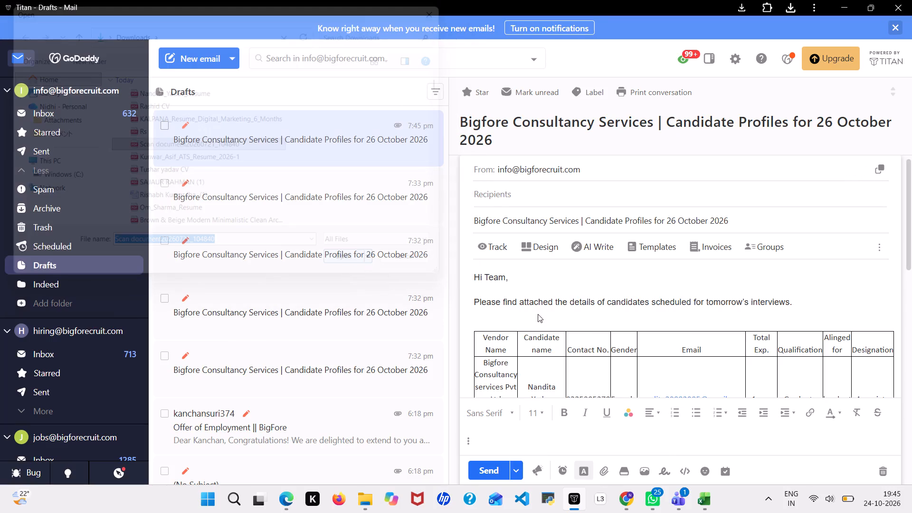
Review the draft's attached resumes against every candidate row in its table, from the first row to the last.
{"action": "scroll", "coordinate": [580, 327], "scroll_direction": "down", "scroll_amount": 3}
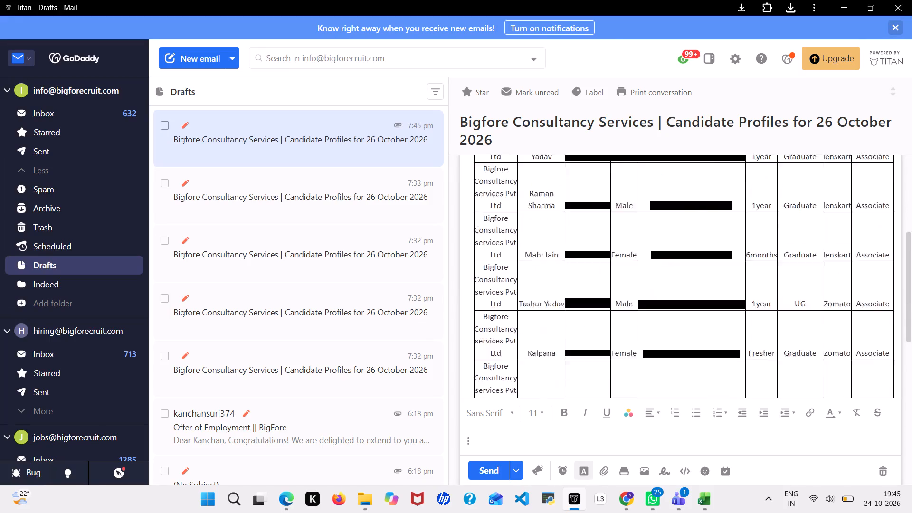
{"action": "scroll", "coordinate": [580, 327], "scroll_direction": "down", "scroll_amount": 4}
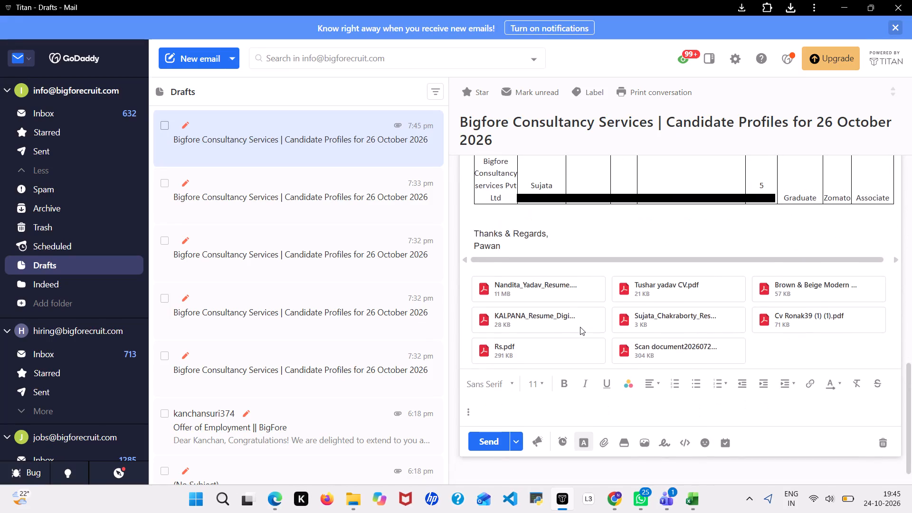
{"action": "scroll", "coordinate": [685, 327], "scroll_direction": "up", "scroll_amount": 1}
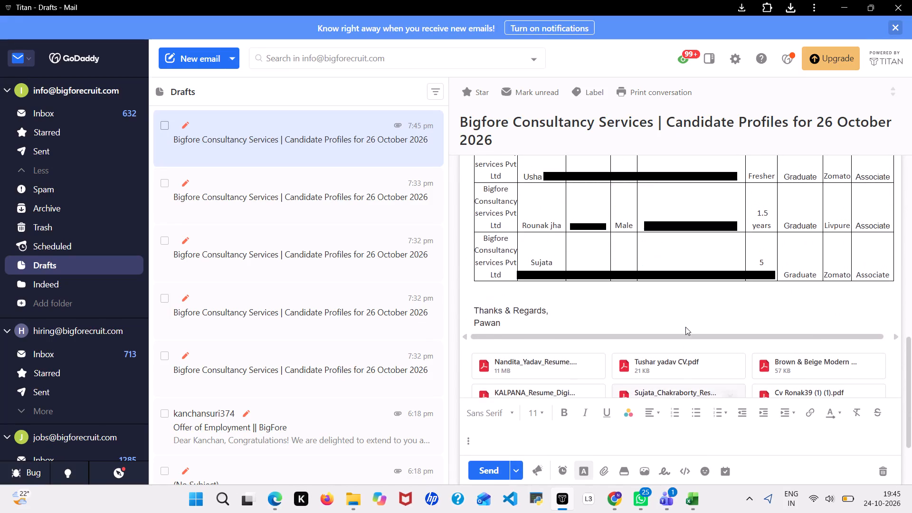
{"action": "scroll", "coordinate": [592, 223], "scroll_direction": "up", "scroll_amount": 1}
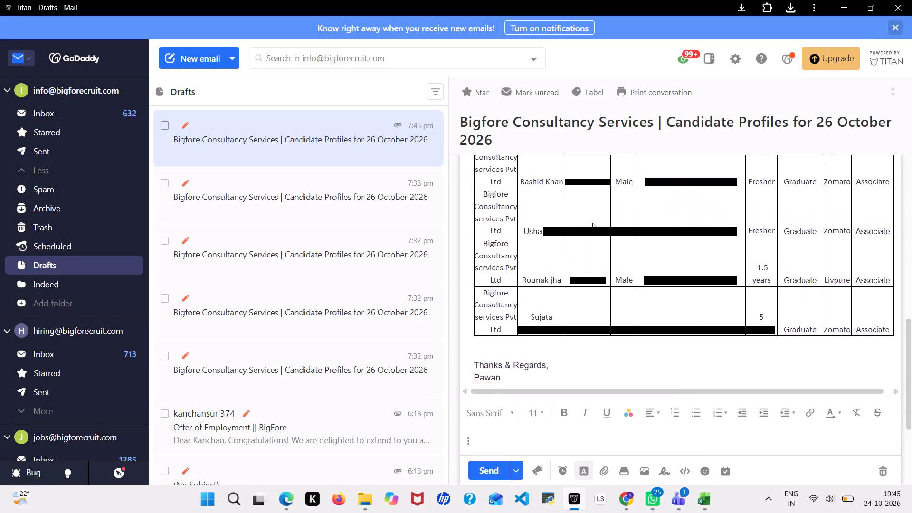
{"action": "scroll", "coordinate": [592, 223], "scroll_direction": "up", "scroll_amount": 4}
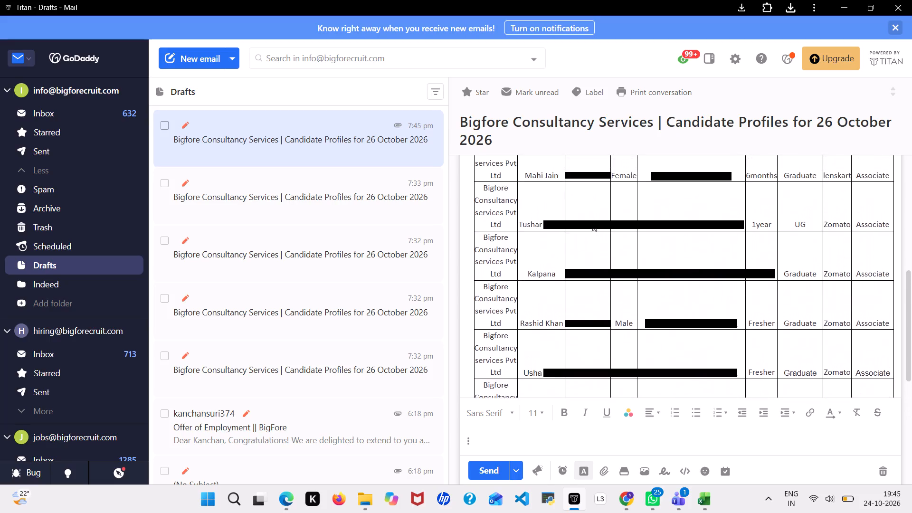
{"action": "scroll", "coordinate": [592, 223], "scroll_direction": "up", "scroll_amount": 2}
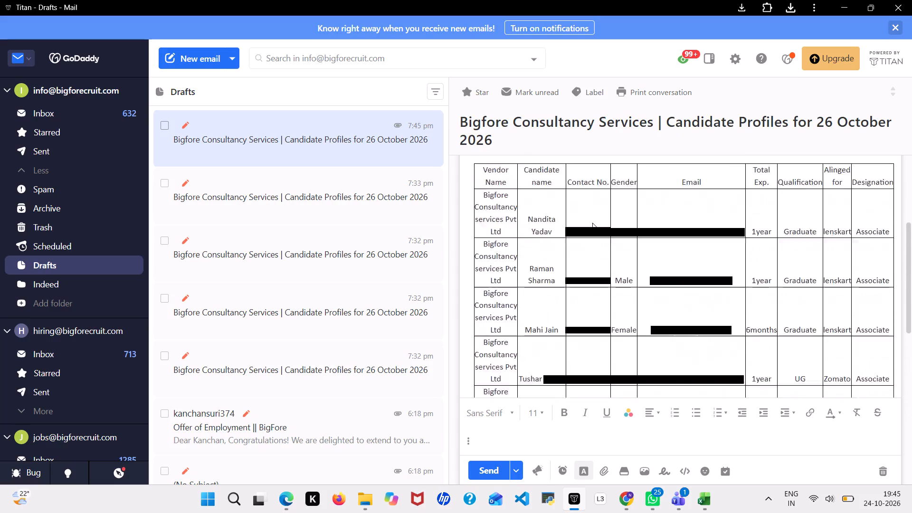
{"action": "scroll", "coordinate": [592, 223], "scroll_direction": "up", "scroll_amount": 1}
{"action": "scroll", "coordinate": [592, 223], "scroll_direction": "down", "scroll_amount": 2}
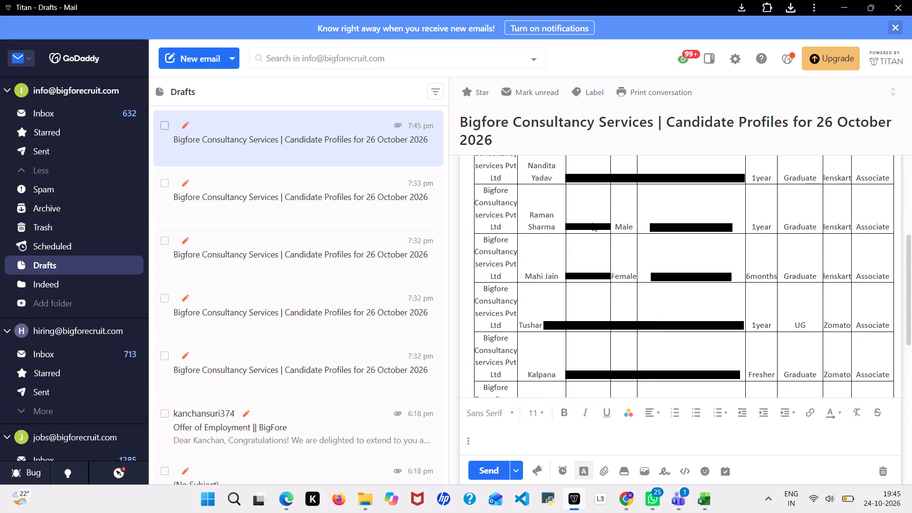
{"action": "scroll", "coordinate": [592, 223], "scroll_direction": "down", "scroll_amount": 3}
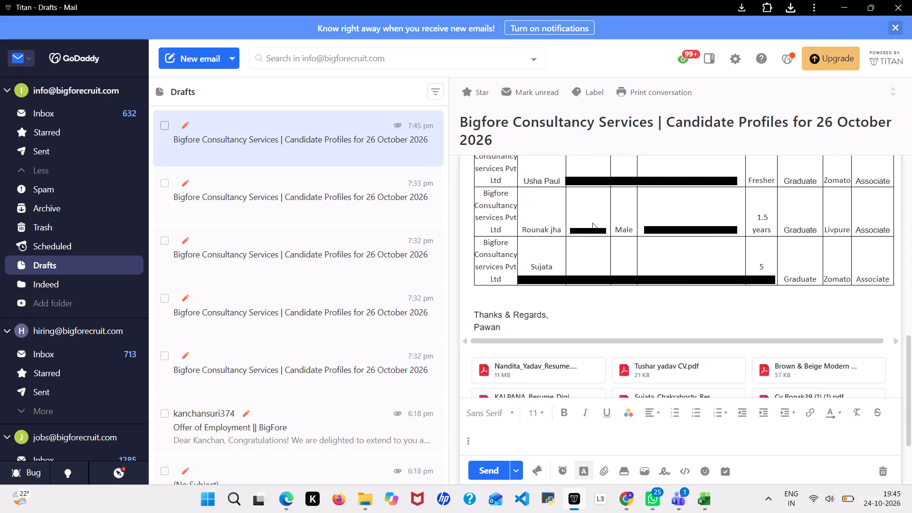
{"action": "scroll", "coordinate": [592, 223], "scroll_direction": "down", "scroll_amount": 2}
{"action": "scroll", "coordinate": [592, 223], "scroll_direction": "up", "scroll_amount": 1}
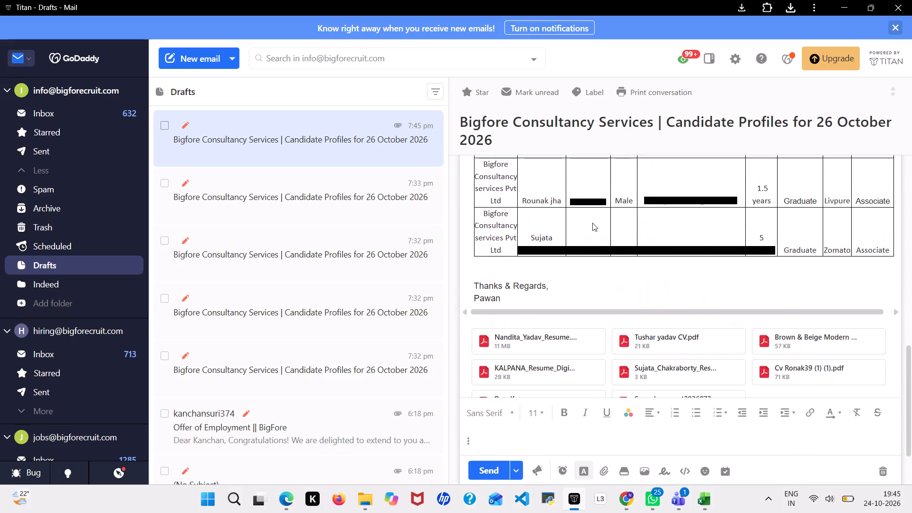
{"action": "scroll", "coordinate": [592, 223], "scroll_direction": "up", "scroll_amount": 1}
{"action": "scroll", "coordinate": [592, 223], "scroll_direction": "right", "scroll_amount": 2}
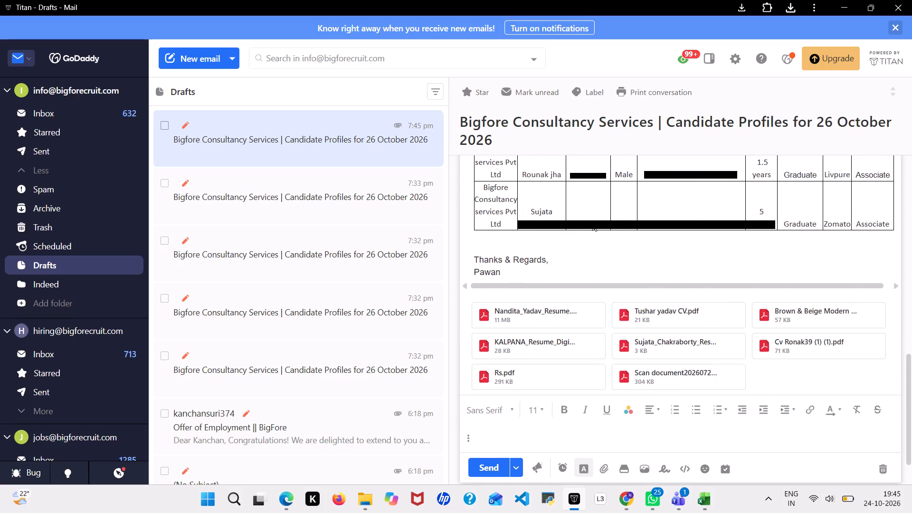
{"action": "scroll", "coordinate": [592, 223], "scroll_direction": "right", "scroll_amount": 1}
{"action": "scroll", "coordinate": [592, 223], "scroll_direction": "up", "scroll_amount": 1}
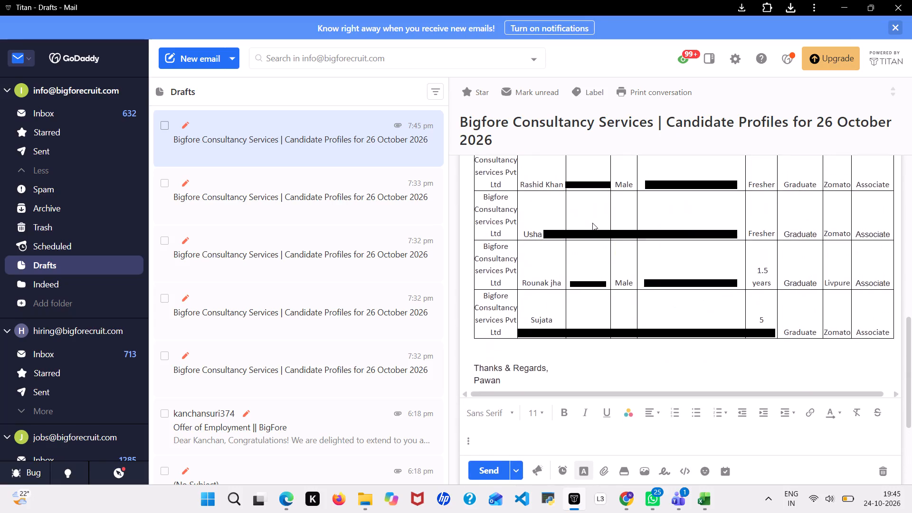
{"action": "scroll", "coordinate": [592, 223], "scroll_direction": "up", "scroll_amount": 1}
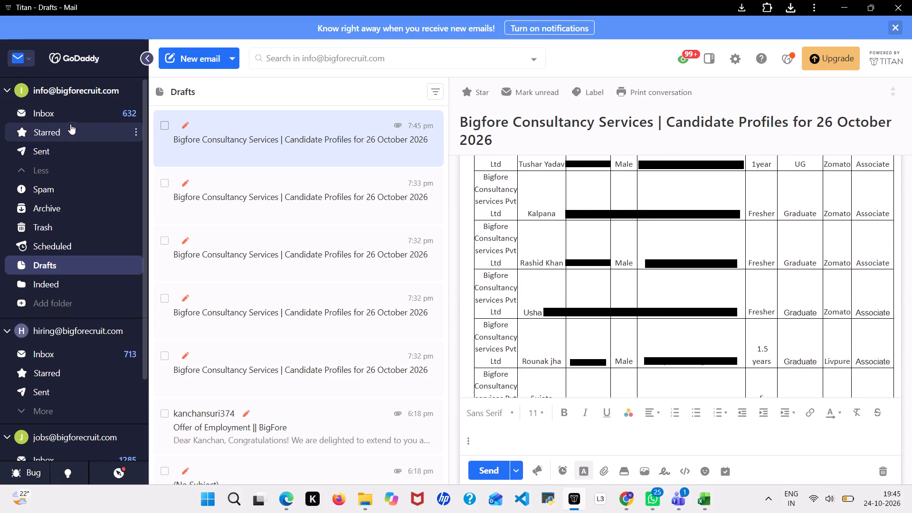
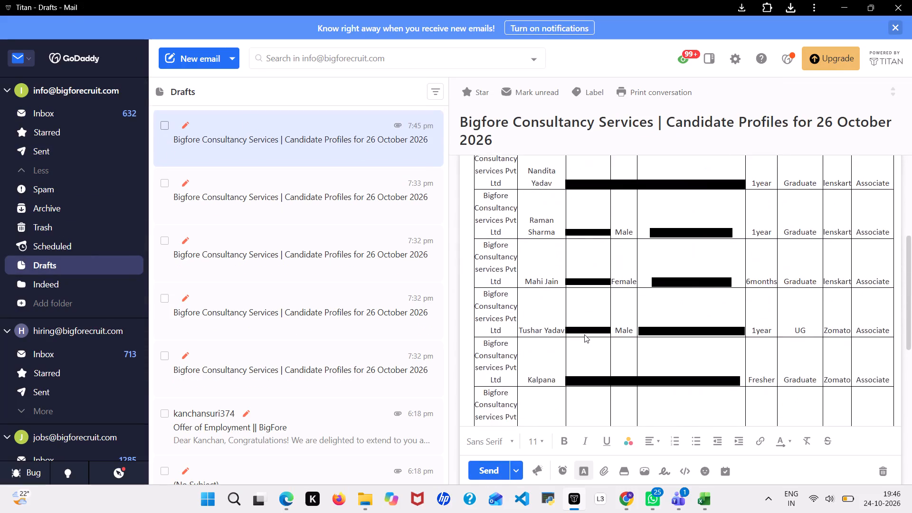
Recheck the draft's attached resumes against the candidate rows in the table, opening the Kalpana resume to view it.
{"action": "scroll", "coordinate": [584, 334], "scroll_direction": "down", "scroll_amount": 3}
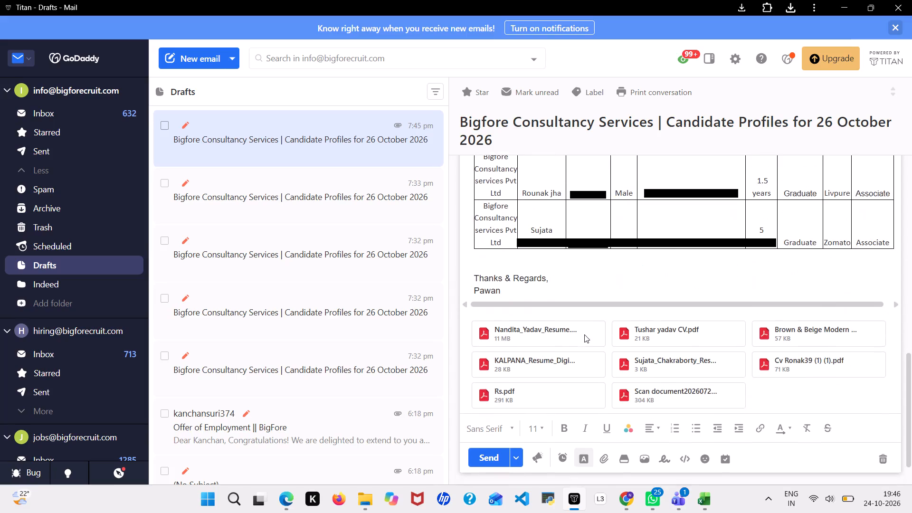
{"action": "scroll", "coordinate": [584, 334], "scroll_direction": "down", "scroll_amount": 2}
{"action": "scroll", "coordinate": [548, 331], "scroll_direction": "up", "scroll_amount": 1}
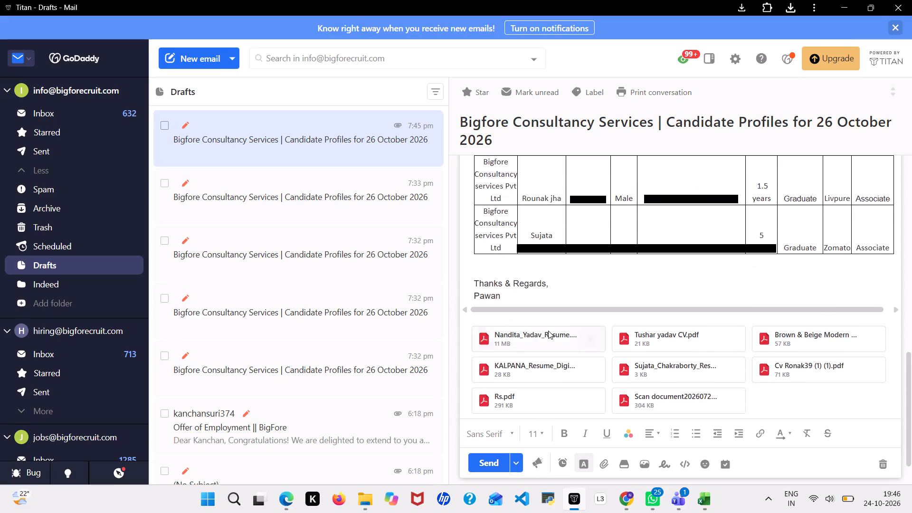
{"action": "left_click", "coordinate": [539, 364]}
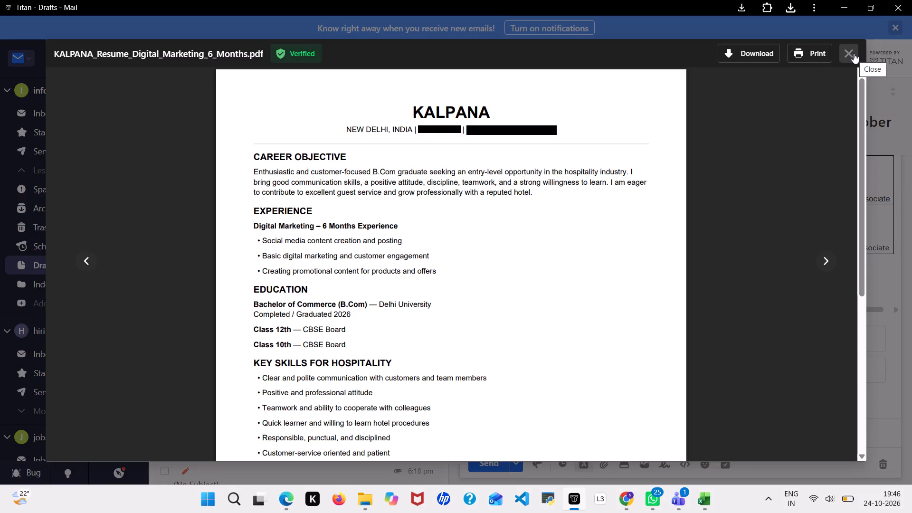
{"action": "left_click", "coordinate": [854, 53]}
{"action": "scroll", "coordinate": [731, 192], "scroll_direction": "up", "scroll_amount": 2}
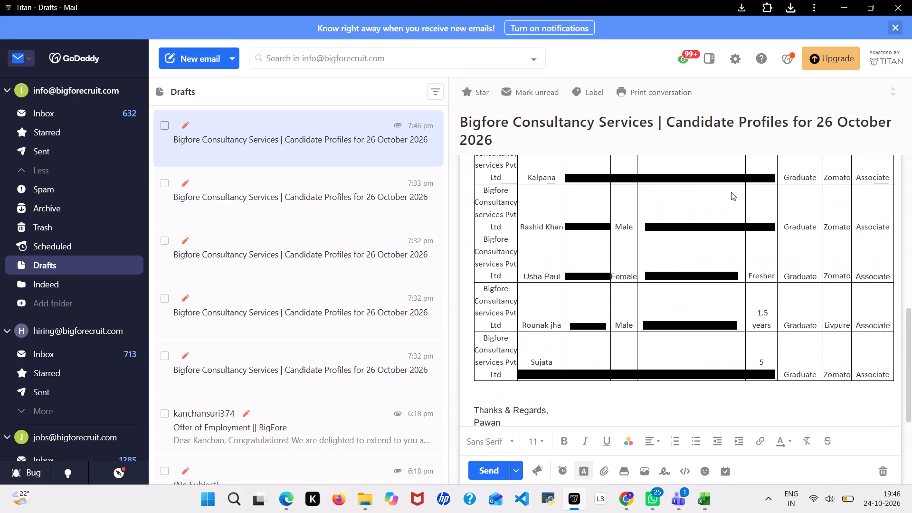
{"action": "scroll", "coordinate": [731, 192], "scroll_direction": "up", "scroll_amount": 4}
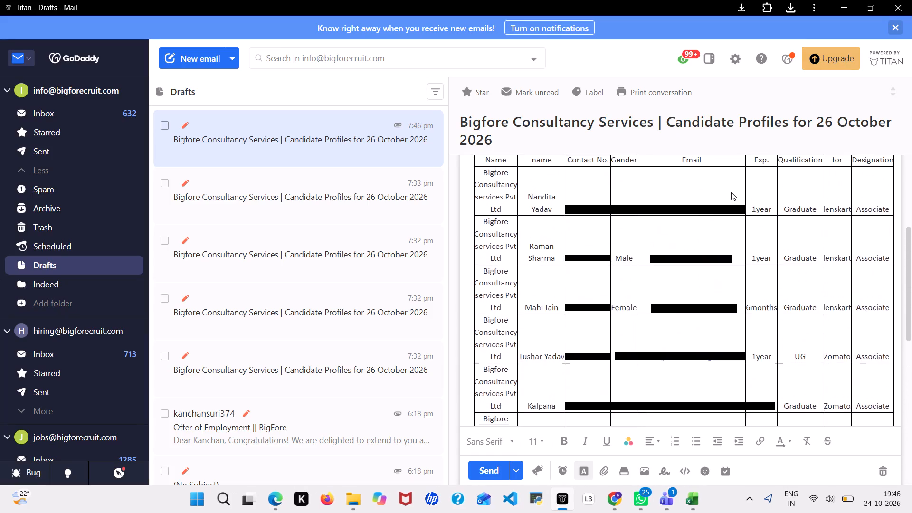
{"action": "scroll", "coordinate": [731, 192], "scroll_direction": "up", "scroll_amount": 1}
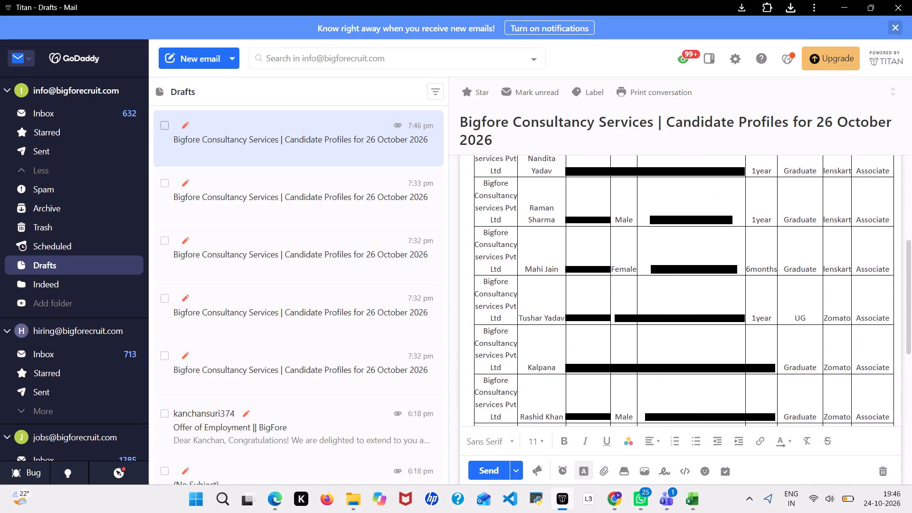
{"action": "scroll", "coordinate": [555, 307], "scroll_direction": "down", "scroll_amount": 2}
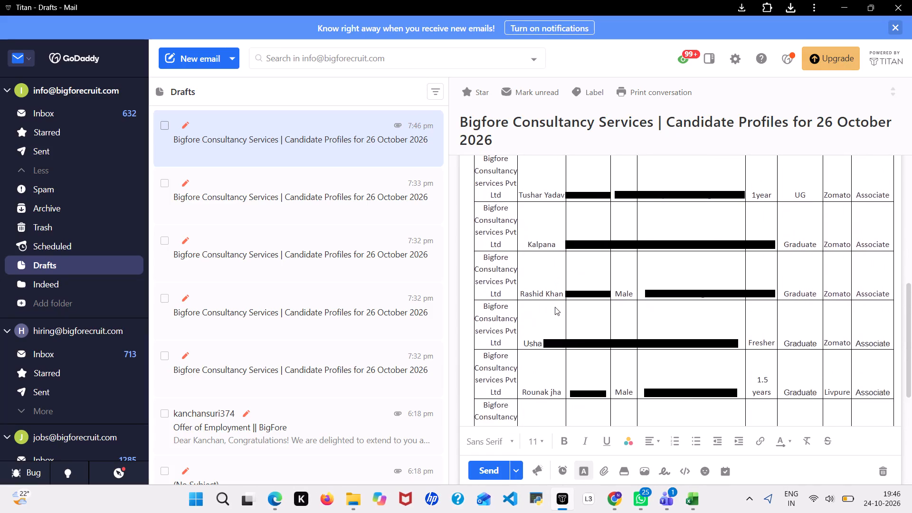
{"action": "scroll", "coordinate": [555, 307], "scroll_direction": "down", "scroll_amount": 3}
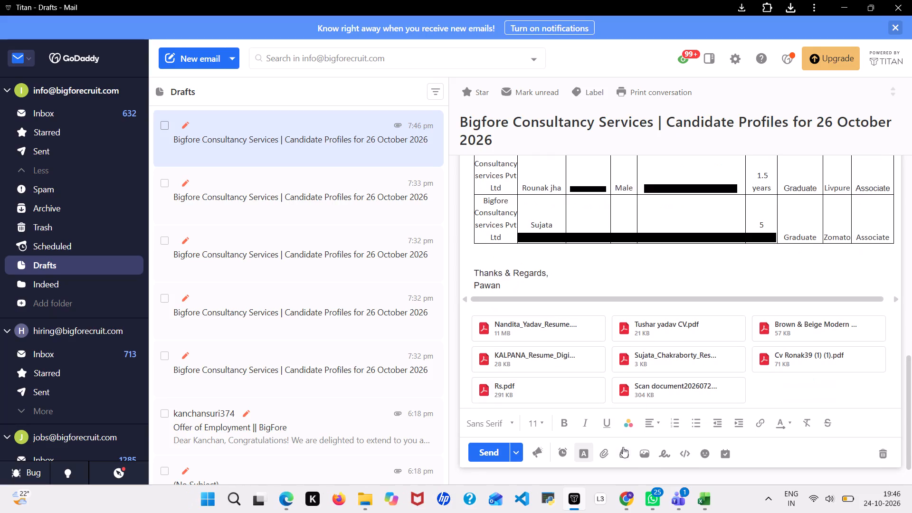
Attach the file "Rashid CV" from Downloads to the draft.
{"action": "left_click", "coordinate": [601, 455]}
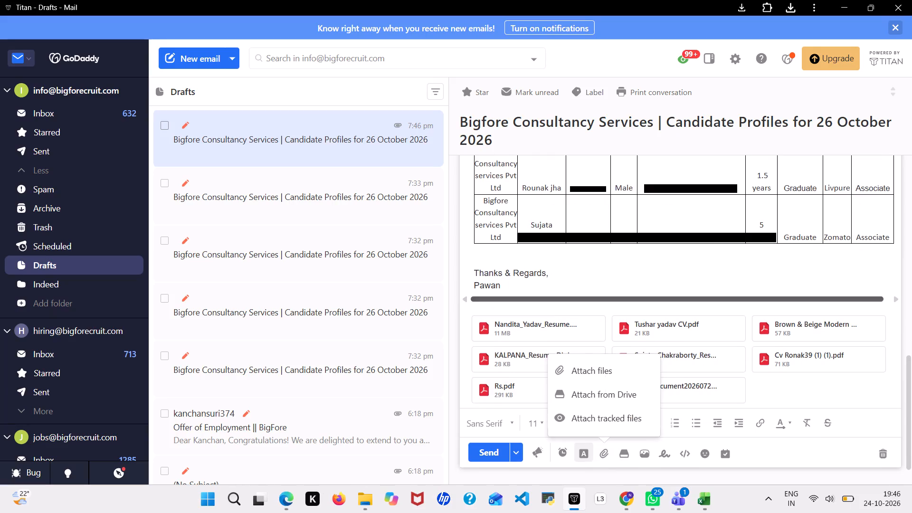
{"action": "left_click", "coordinate": [594, 372]}
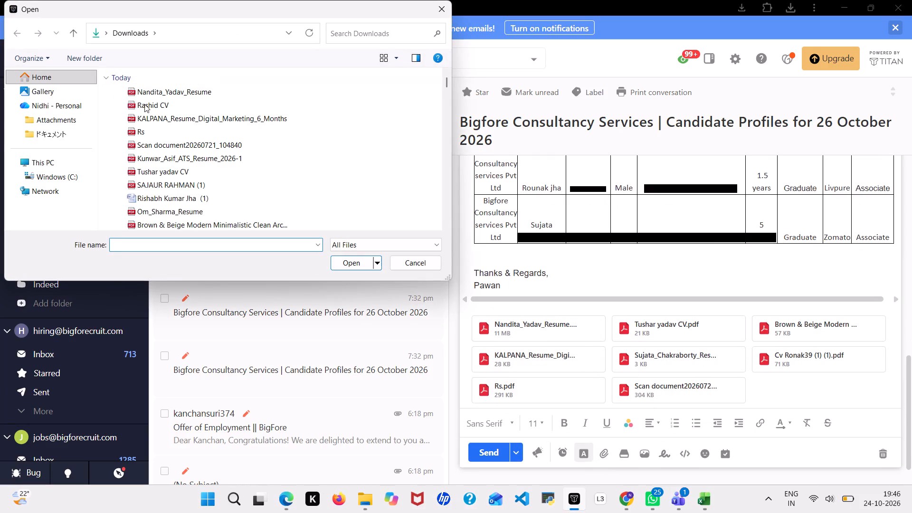
{"action": "left_click", "coordinate": [148, 108]}
{"action": "left_click", "coordinate": [354, 264]}
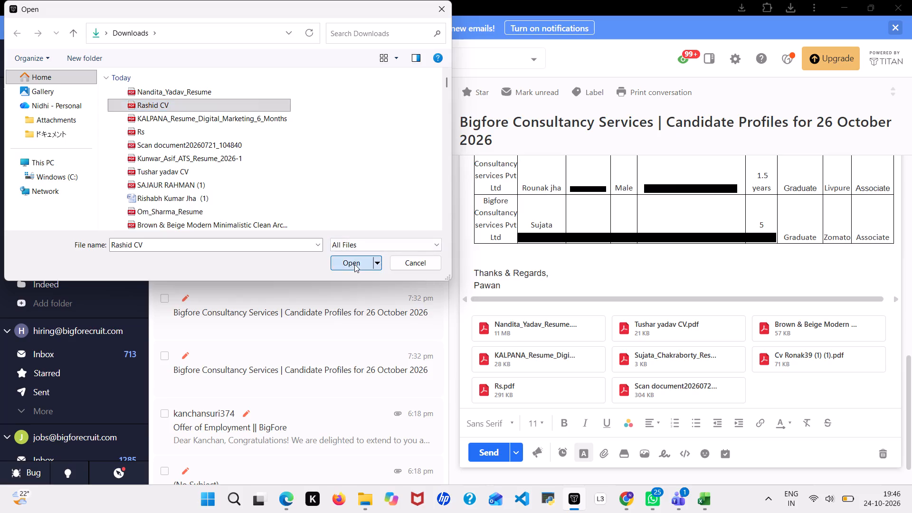
{"action": "scroll", "coordinate": [546, 245], "scroll_direction": "down", "scroll_amount": 1}
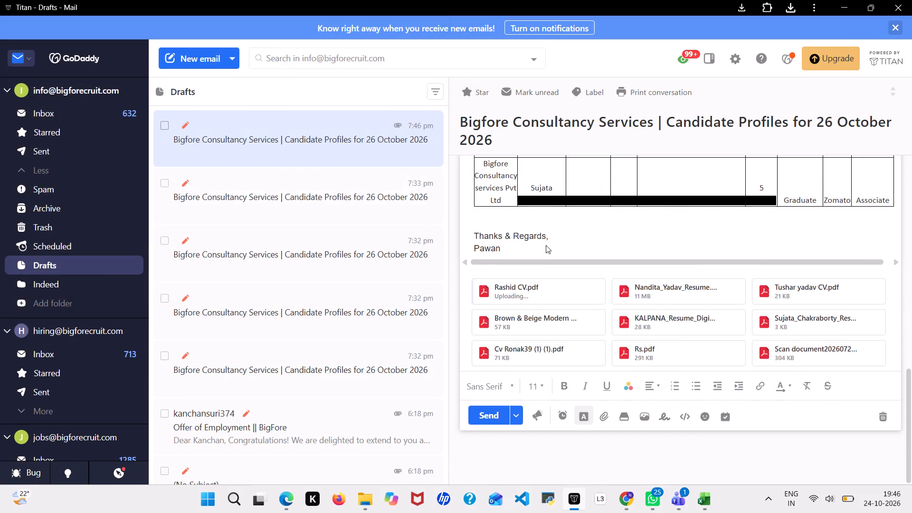
Address the draft to three suggested recipients: the first contact matching "vai", the TA-Vertex contact, and another contact matching "ta".
{"action": "scroll", "coordinate": [546, 245], "scroll_direction": "up", "scroll_amount": 4}
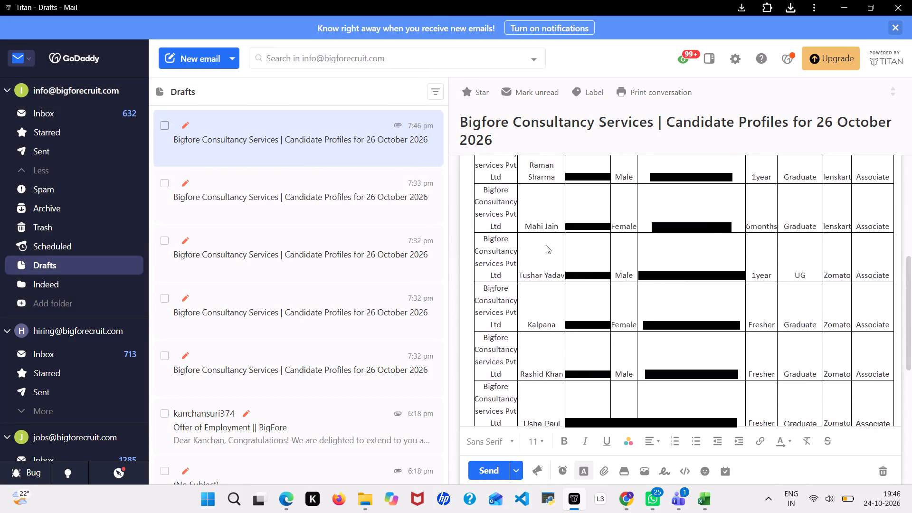
{"action": "scroll", "coordinate": [546, 245], "scroll_direction": "up", "scroll_amount": 5}
{"action": "left_click", "coordinate": [530, 196]}
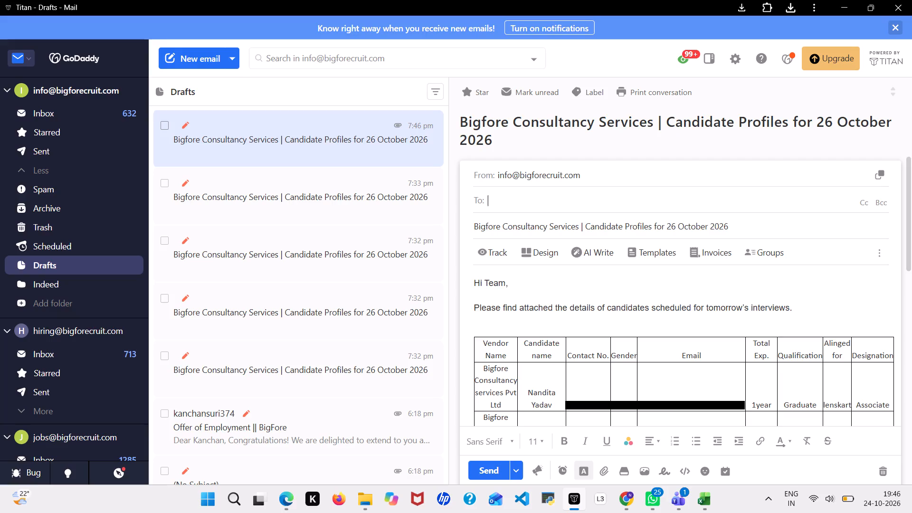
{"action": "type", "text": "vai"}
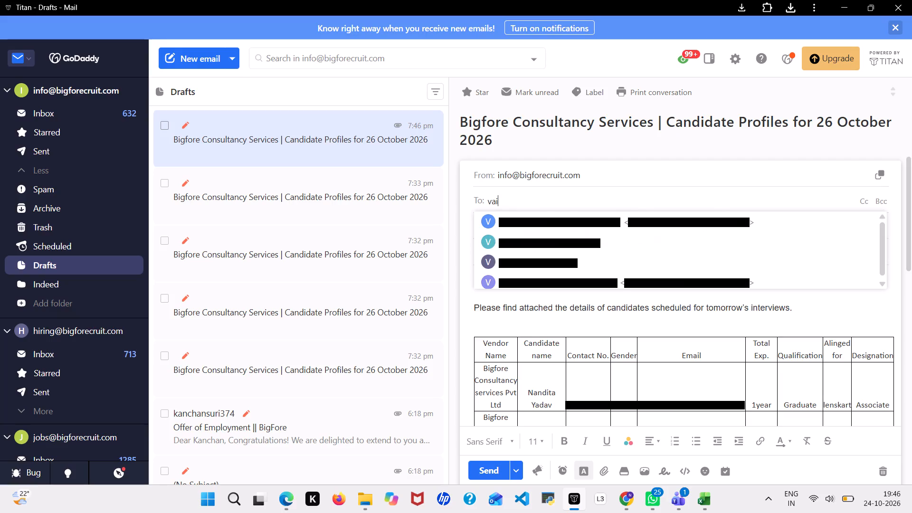
{"action": "left_click", "coordinate": [543, 220]}
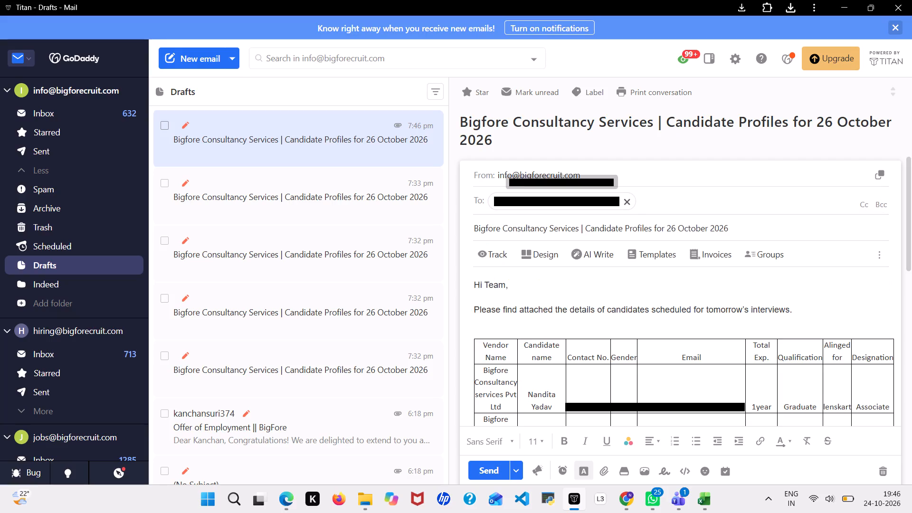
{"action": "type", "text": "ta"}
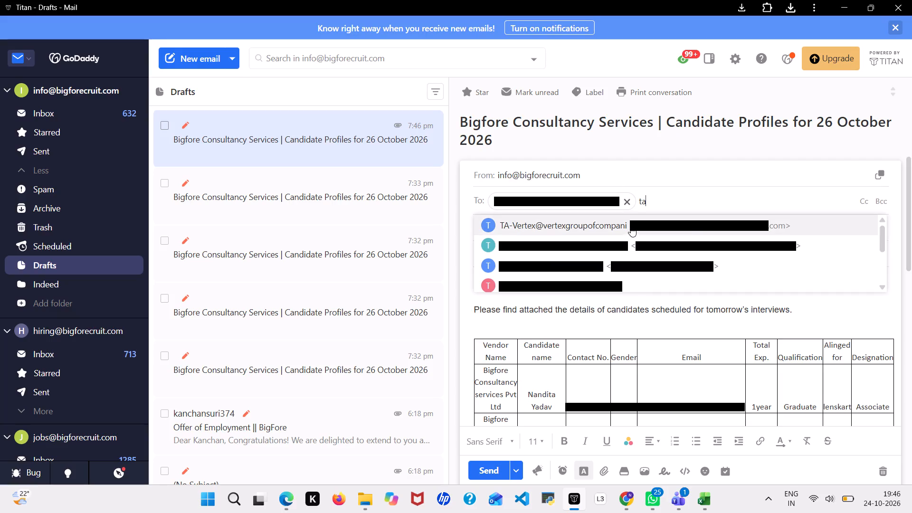
{"action": "left_click", "coordinate": [631, 227]}
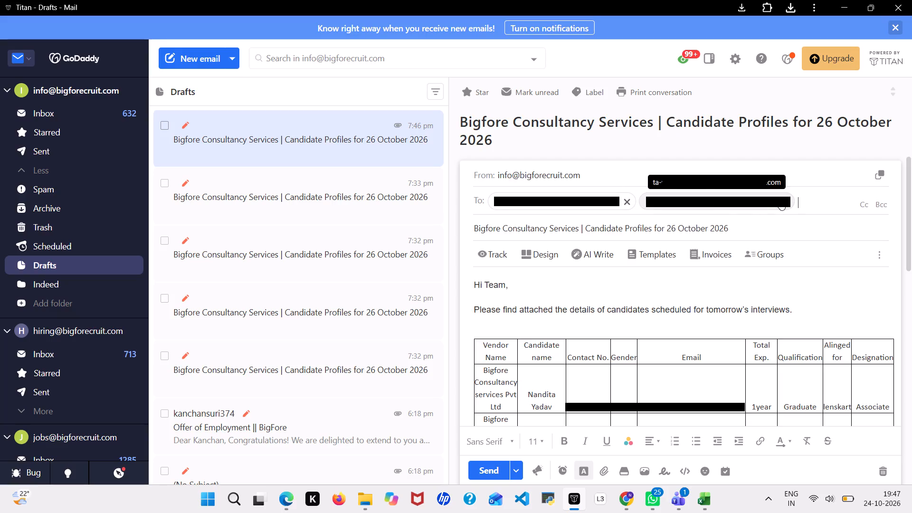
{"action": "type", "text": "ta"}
{"action": "left_click", "coordinate": [736, 224]}
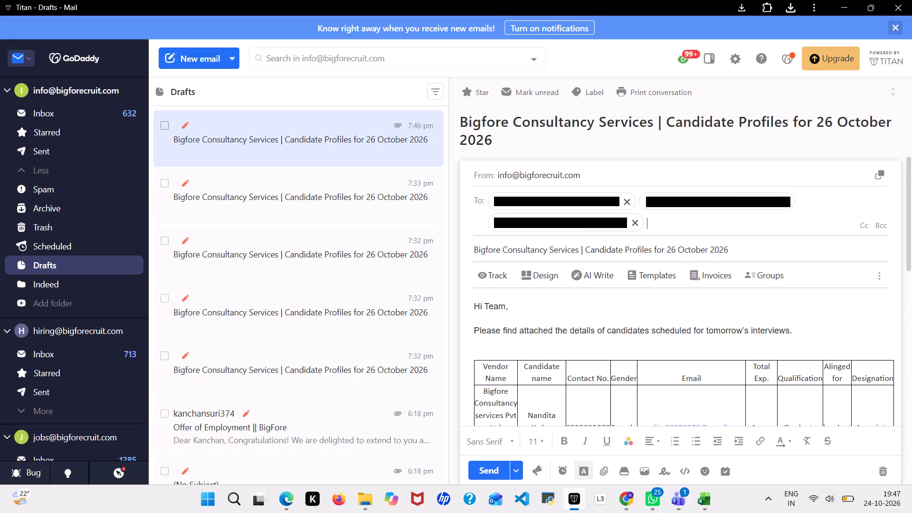
Add the suggested contacts Meena and Manish, the second match for "man", to the draft's To recipients.
{"action": "type", "text": "mee"}
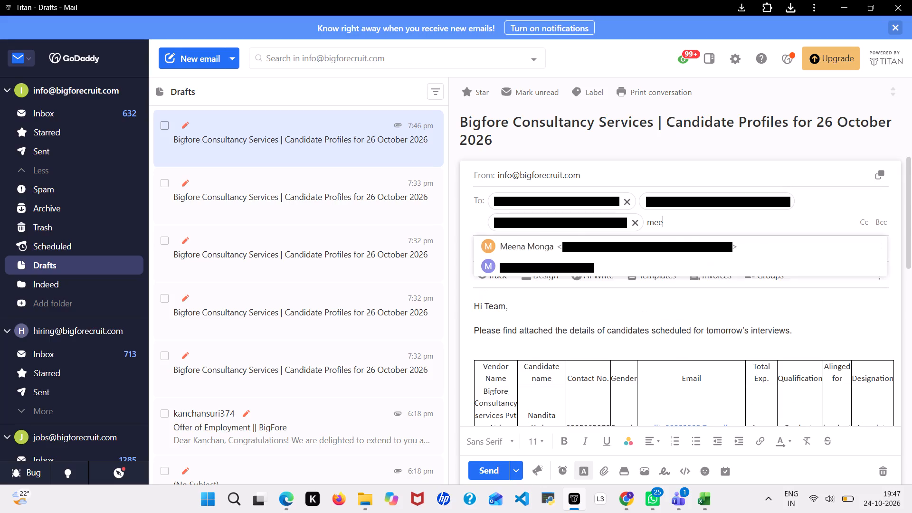
{"action": "left_click", "coordinate": [653, 248]}
{"action": "type", "text": "man"}
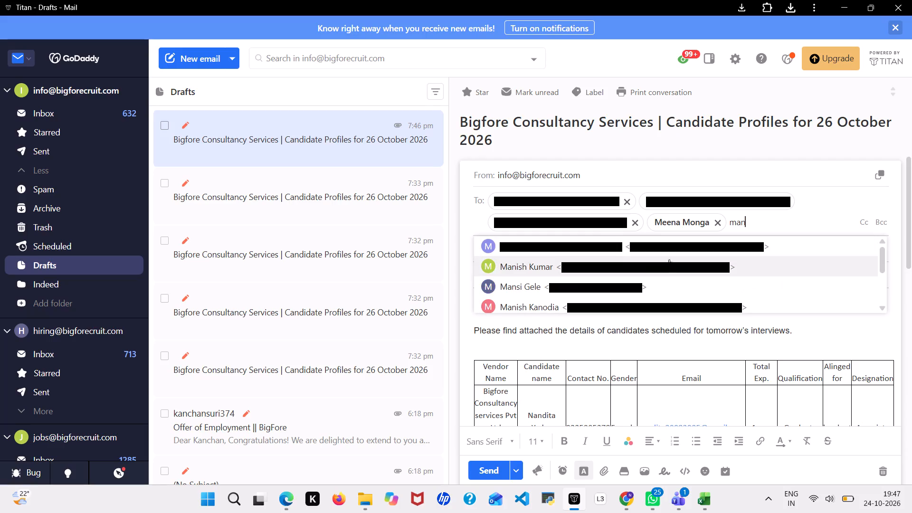
{"action": "left_click", "coordinate": [654, 268]}
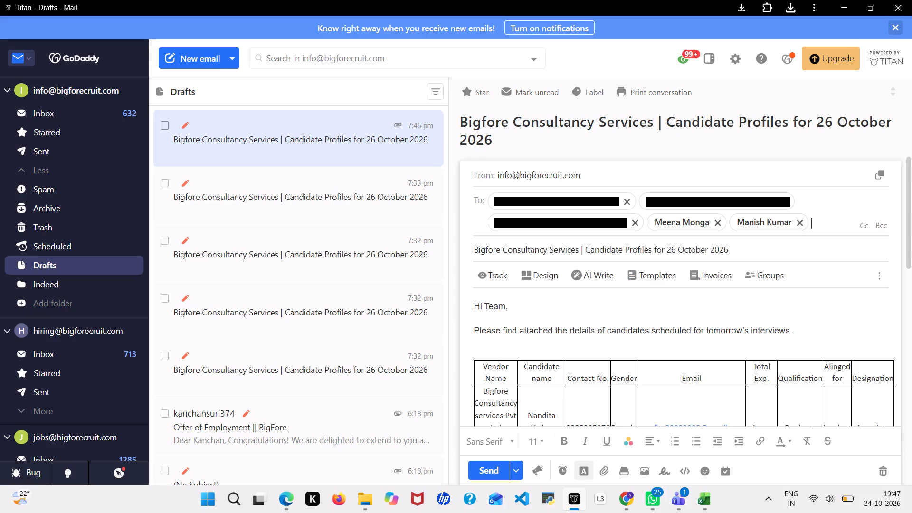
Look over the candidate table and attachments, dismiss the contact group tip, and send the candidate profiles email.
{"action": "scroll", "coordinate": [618, 322], "scroll_direction": "down", "scroll_amount": 2}
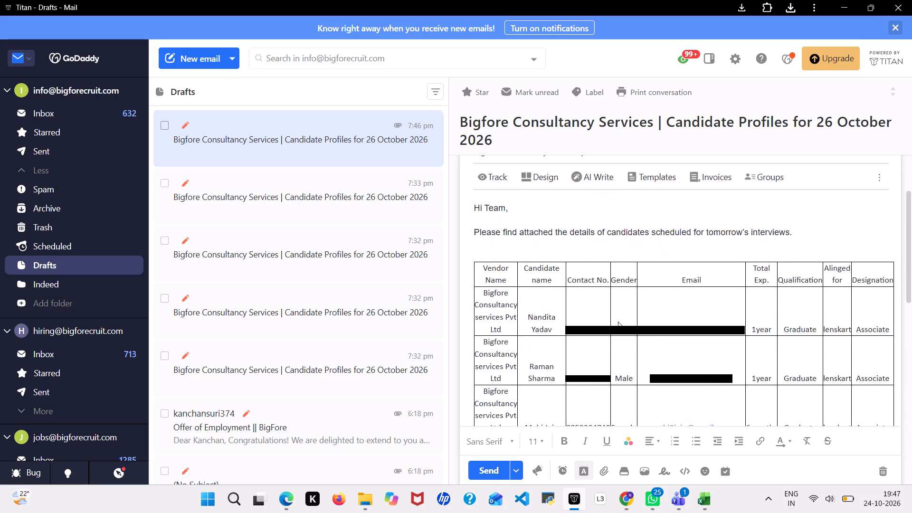
{"action": "scroll", "coordinate": [618, 322], "scroll_direction": "down", "scroll_amount": 3}
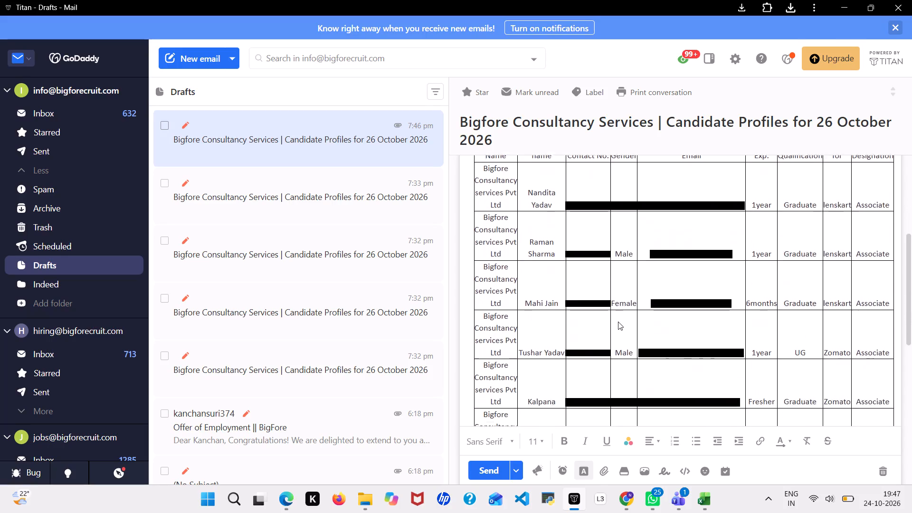
{"action": "scroll", "coordinate": [618, 322], "scroll_direction": "down", "scroll_amount": 4}
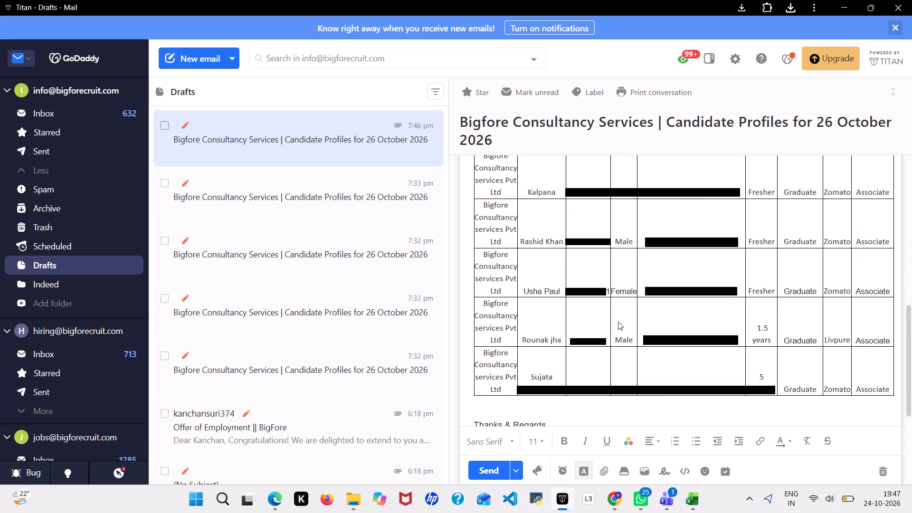
{"action": "scroll", "coordinate": [618, 322], "scroll_direction": "down", "scroll_amount": 4}
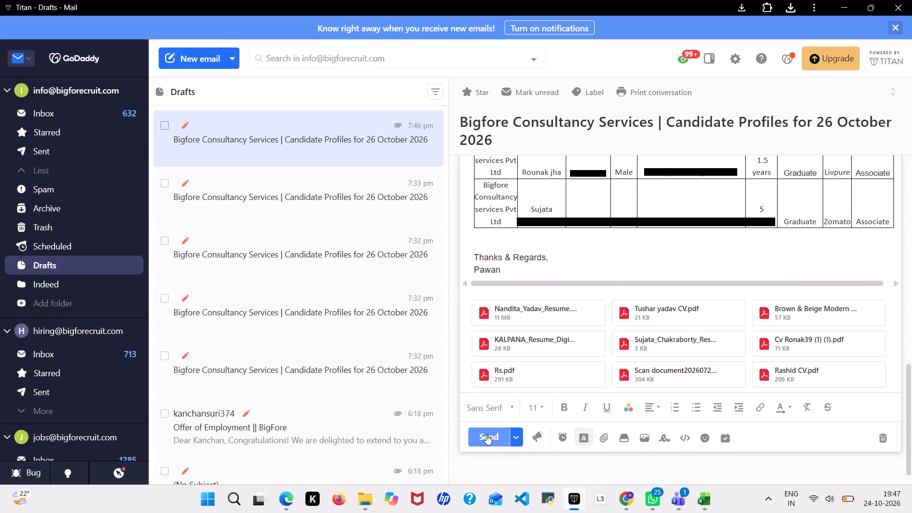
{"action": "scroll", "coordinate": [587, 295], "scroll_direction": "up", "scroll_amount": 2}
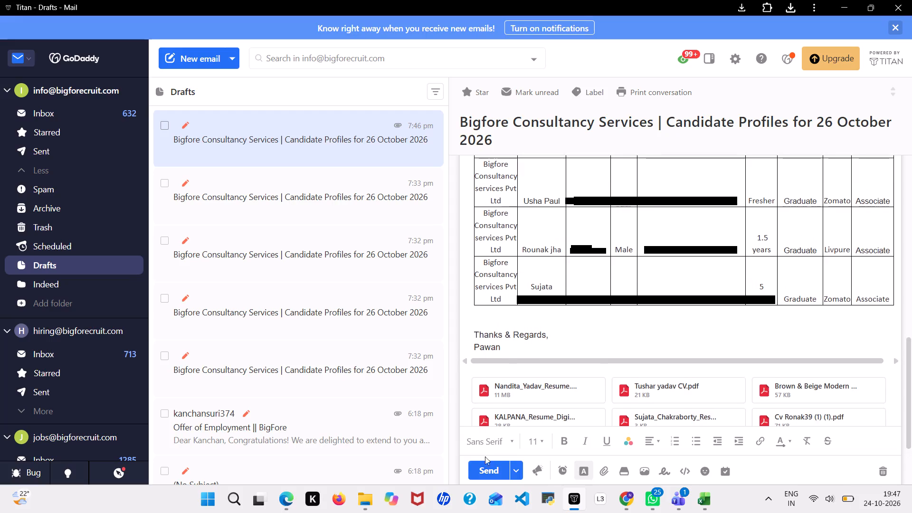
{"action": "left_click", "coordinate": [486, 467]}
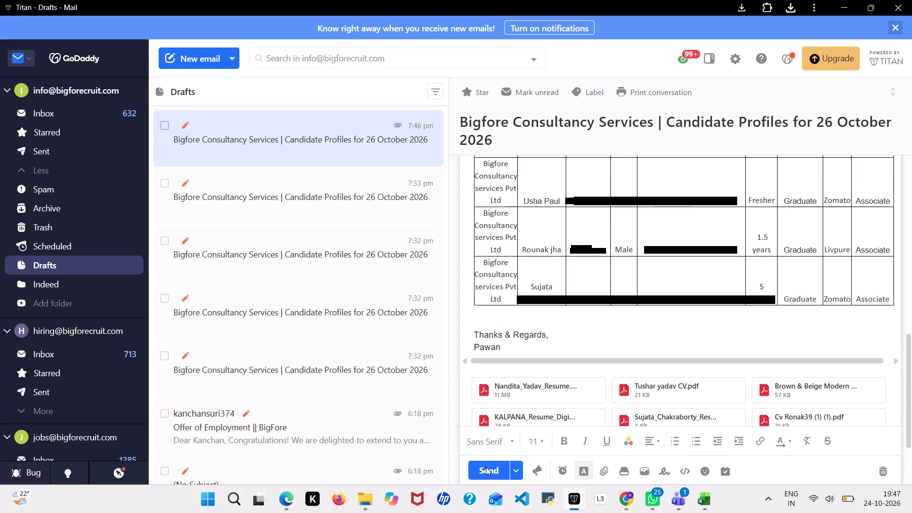
{"action": "scroll", "coordinate": [554, 275], "scroll_direction": "up", "scroll_amount": 3}
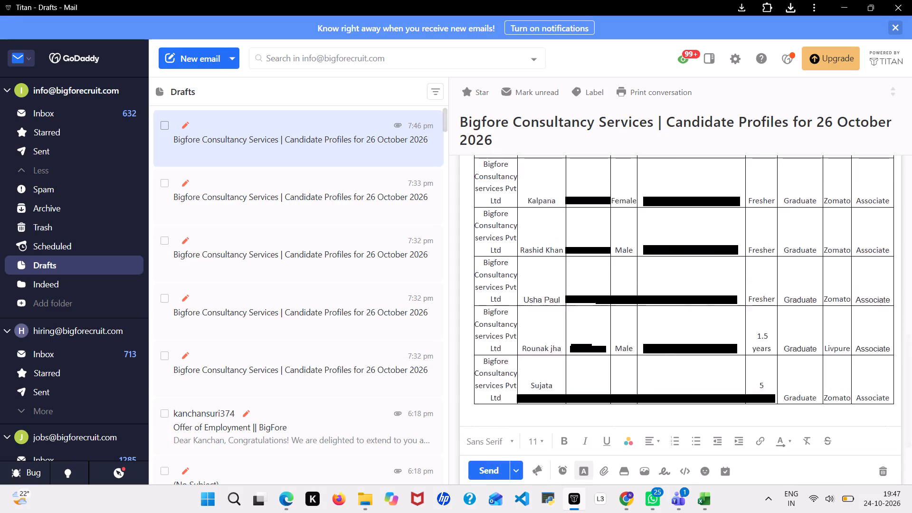
{"action": "scroll", "coordinate": [554, 275], "scroll_direction": "up", "scroll_amount": 1}
{"action": "left_click", "coordinate": [712, 291]}
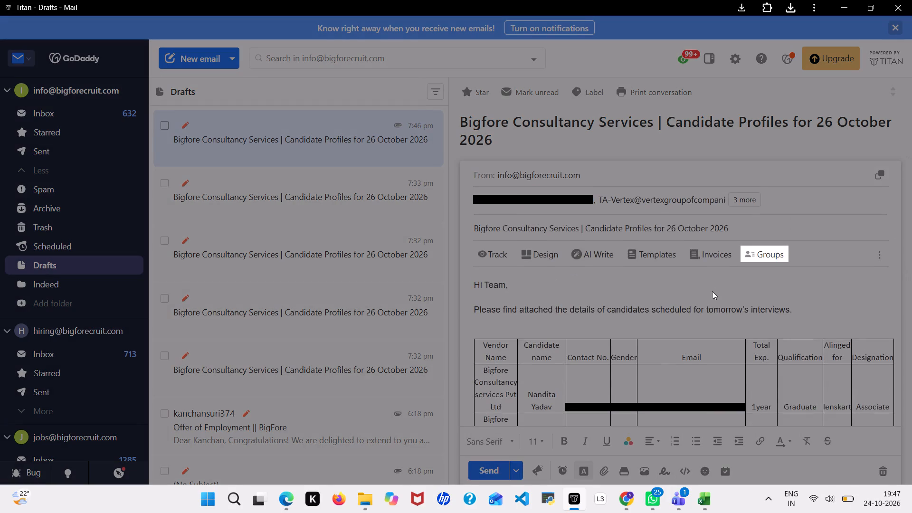
{"action": "left_click", "coordinate": [750, 287]}
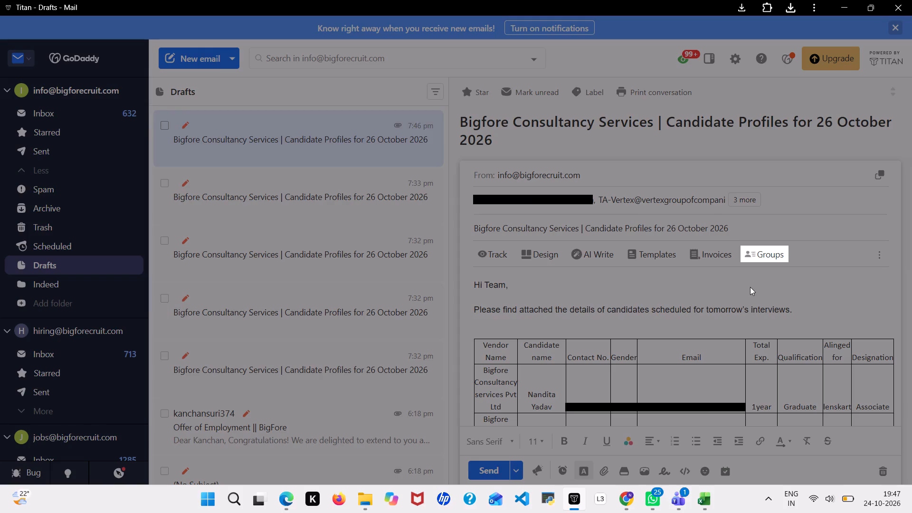
{"action": "double_click", "coordinate": [802, 208]}
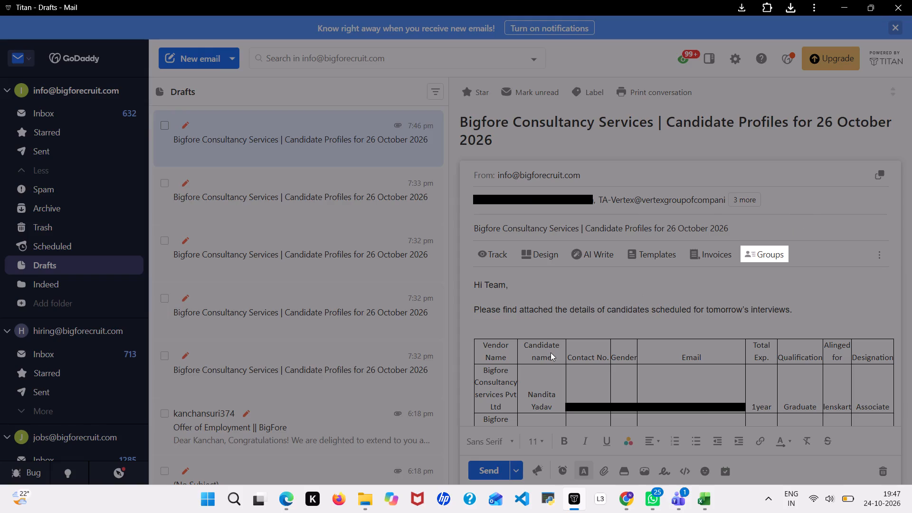
{"action": "left_click", "coordinate": [551, 352]}
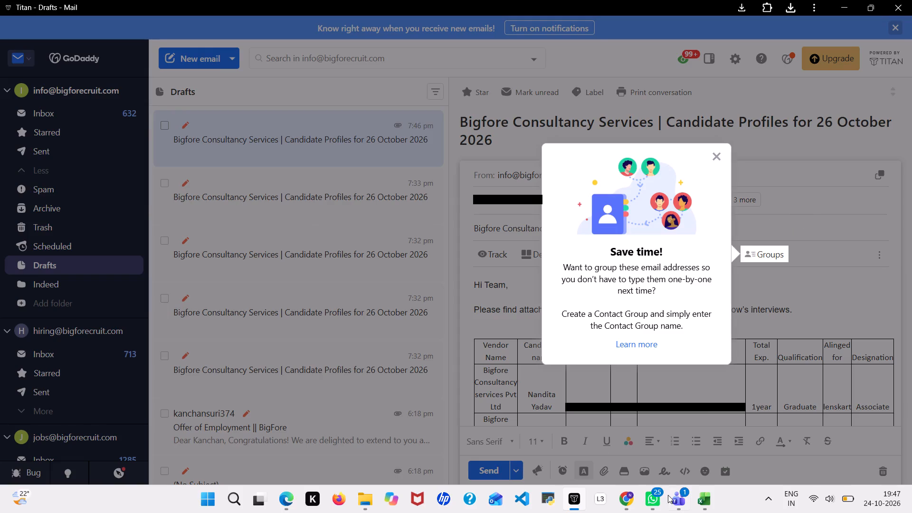
{"action": "left_click", "coordinate": [717, 154]}
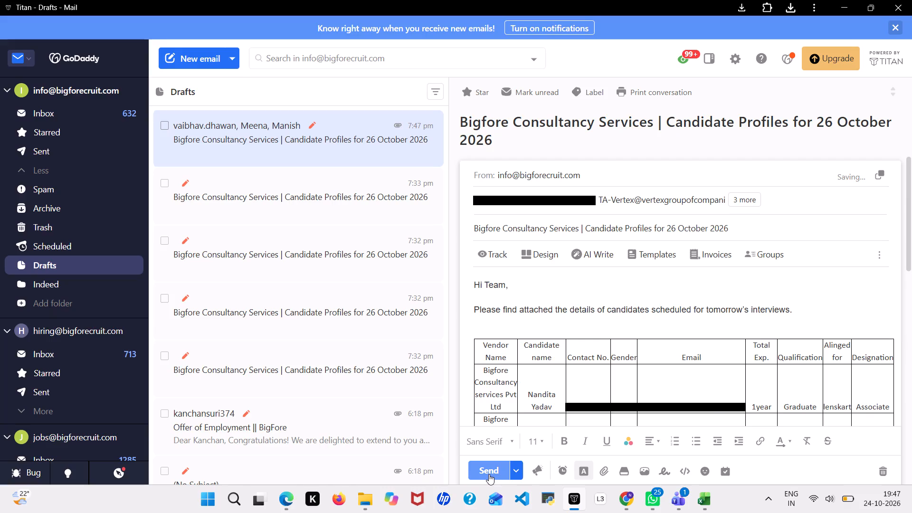
{"action": "left_click", "coordinate": [489, 474]}
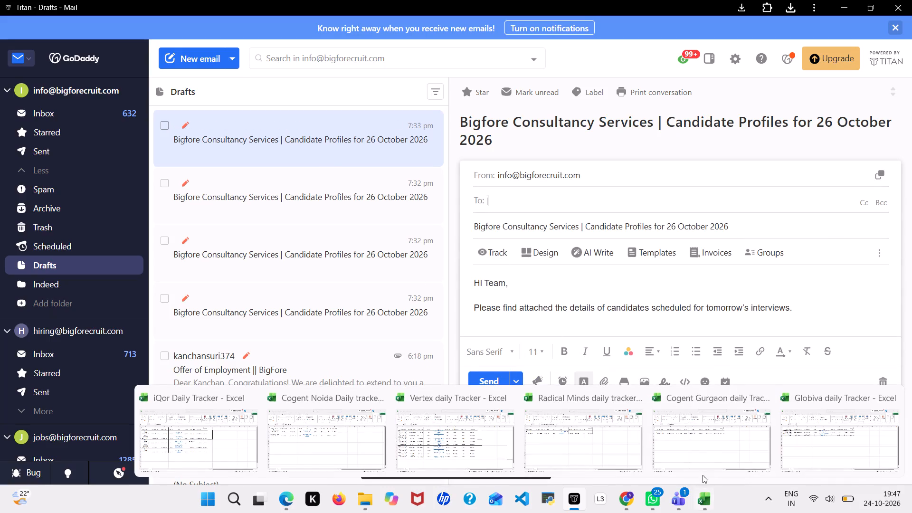
Copy the candidate table from the Cogent Gurgaon daily Tracker workbook in Excel and paste it below the next draft's intro sentence.
{"action": "left_click", "coordinate": [706, 440]}
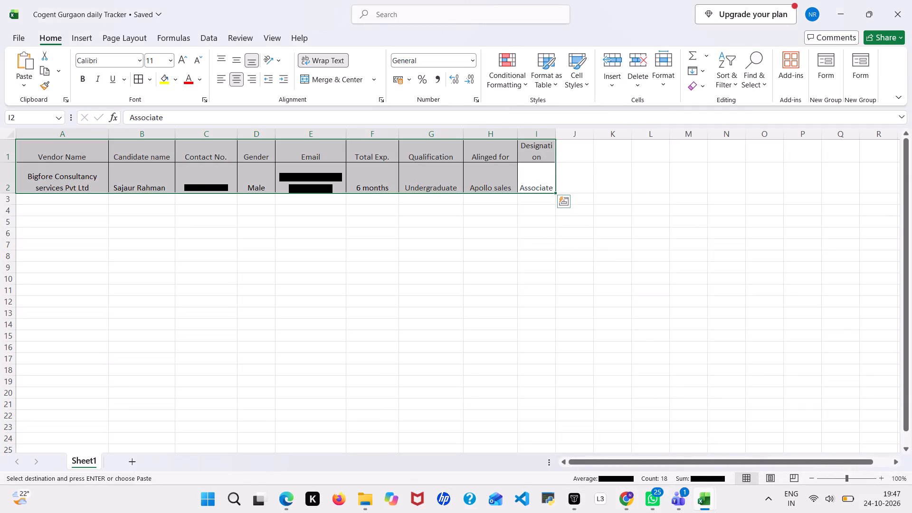
{"action": "key", "text": "ctrl+c"}
{"action": "left_click", "coordinate": [572, 503]}
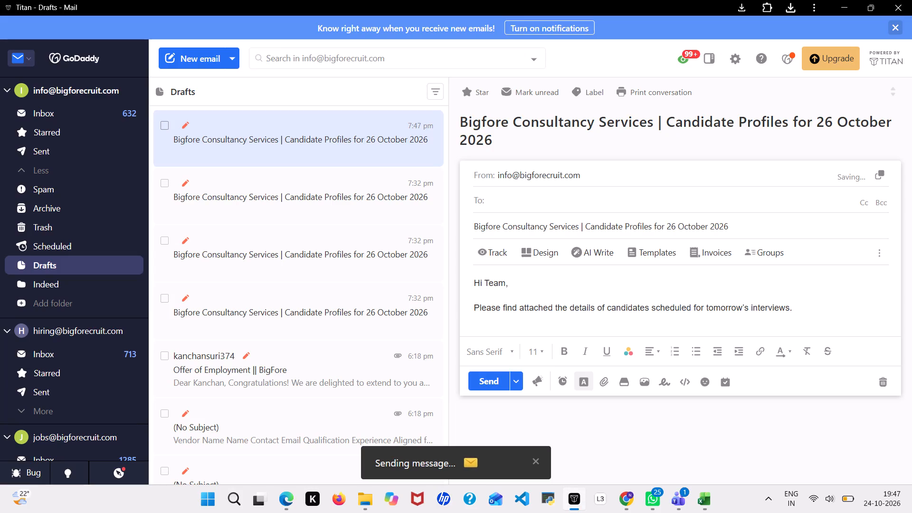
{"action": "left_click", "coordinate": [798, 308]}
{"action": "left_click", "coordinate": [798, 308]}
{"action": "key", "text": "Return"}
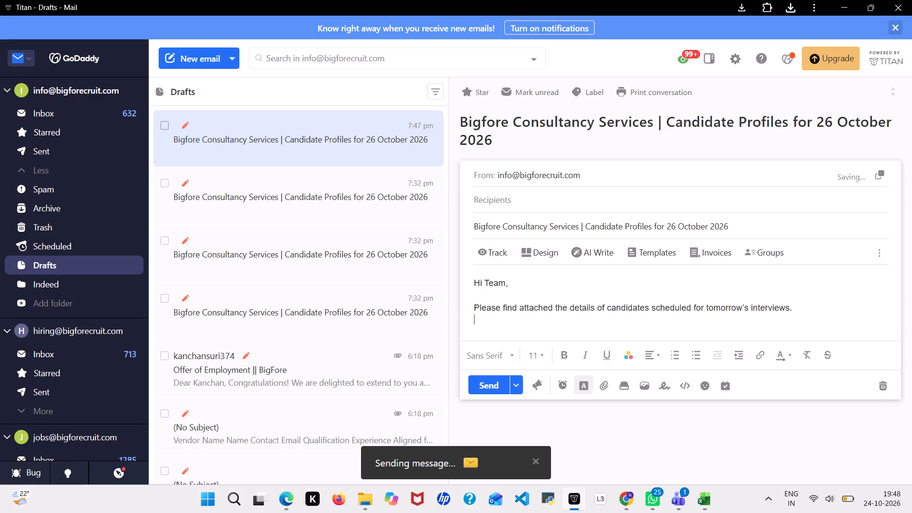
{"action": "key", "text": "Return"}
{"action": "key", "text": "ctrl+v"}
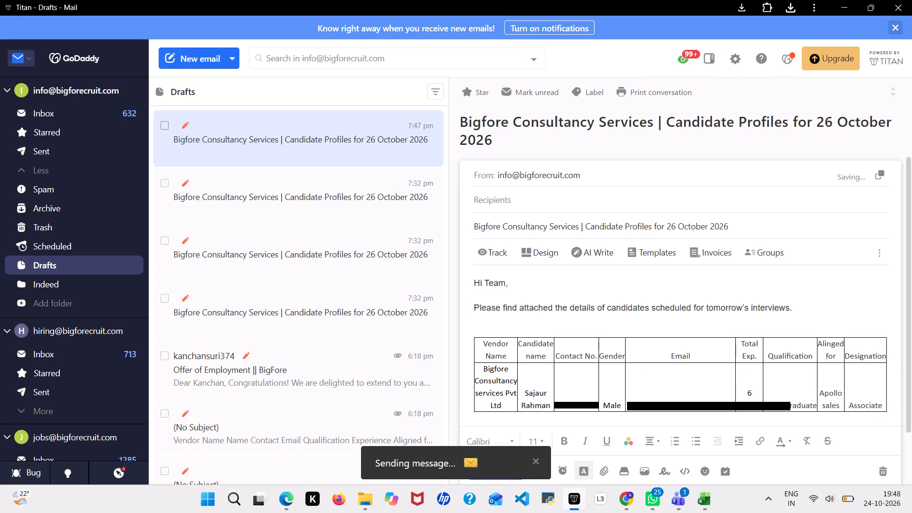
Add the sign-off "Thanks & Regards," with "Pawan" on the line under it, below the candidate table in the draft.
{"action": "scroll", "coordinate": [699, 308], "scroll_direction": "down", "scroll_amount": 1}
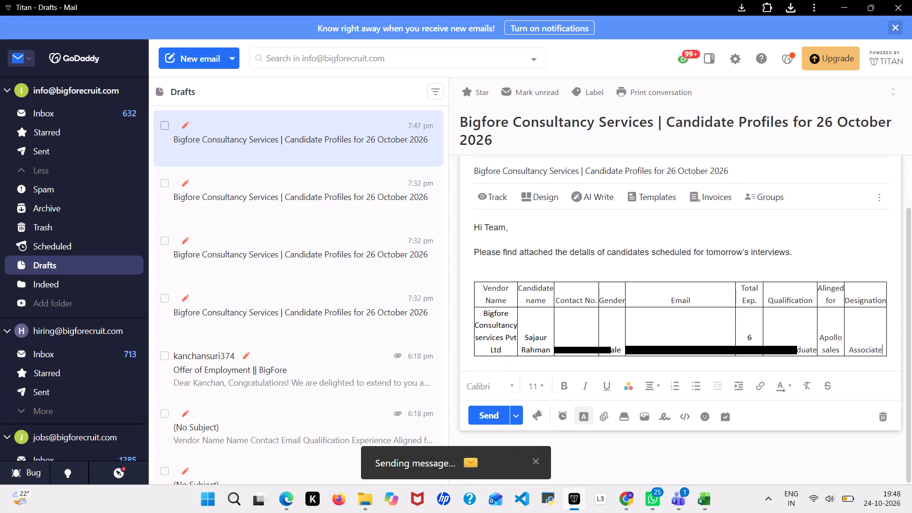
{"action": "left_click", "coordinate": [892, 352]}
{"action": "key", "text": "Return"}
{"action": "key", "text": "Return"}
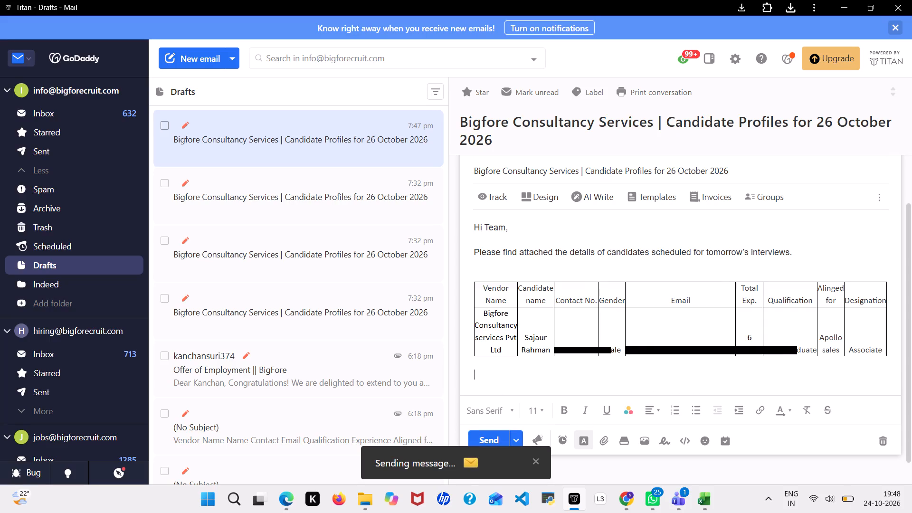
{"action": "type", "text": "Thanks"}
{"action": "key", "text": "space"}
{"action": "type", "text": "& regards"}
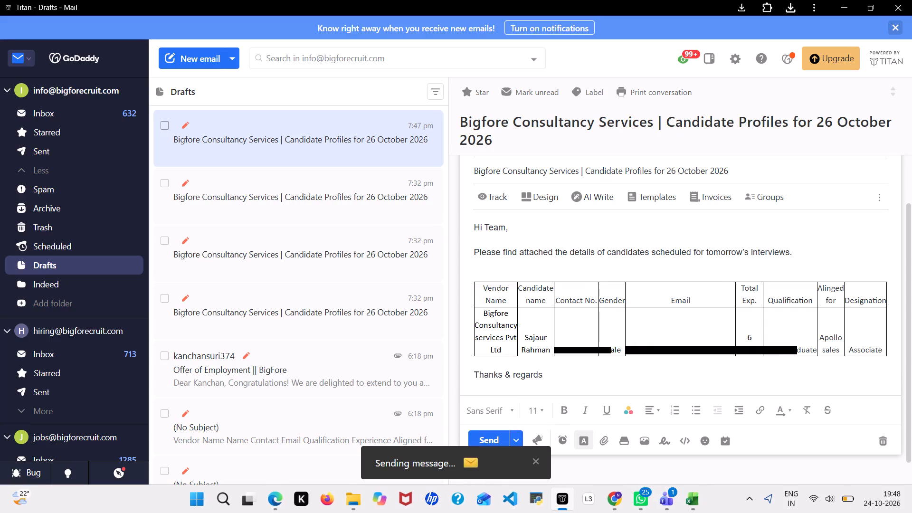
{"action": "key", "text": "comma"}
{"action": "key", "text": "Return"}
{"action": "type", "text": "Pawan"}
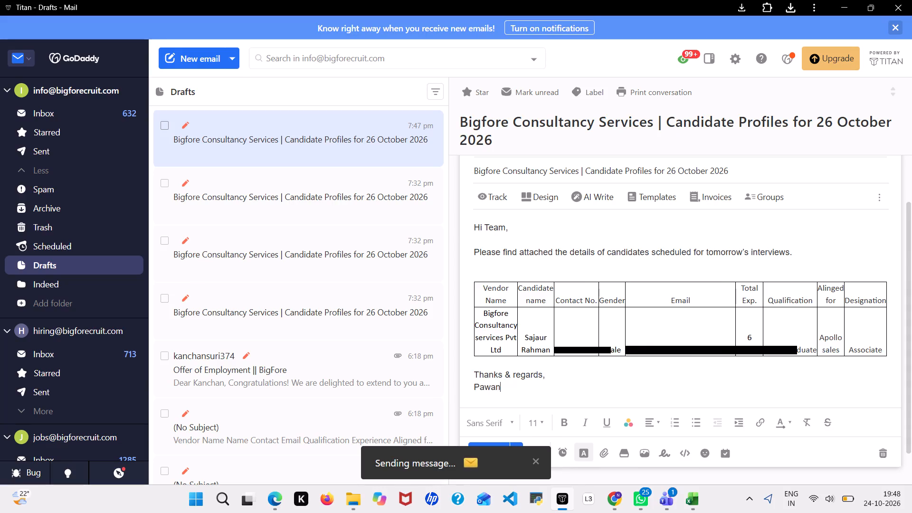
{"action": "left_click", "coordinate": [516, 375]}
{"action": "key", "text": "BackSpace"}
{"action": "key", "text": "shift+r"}
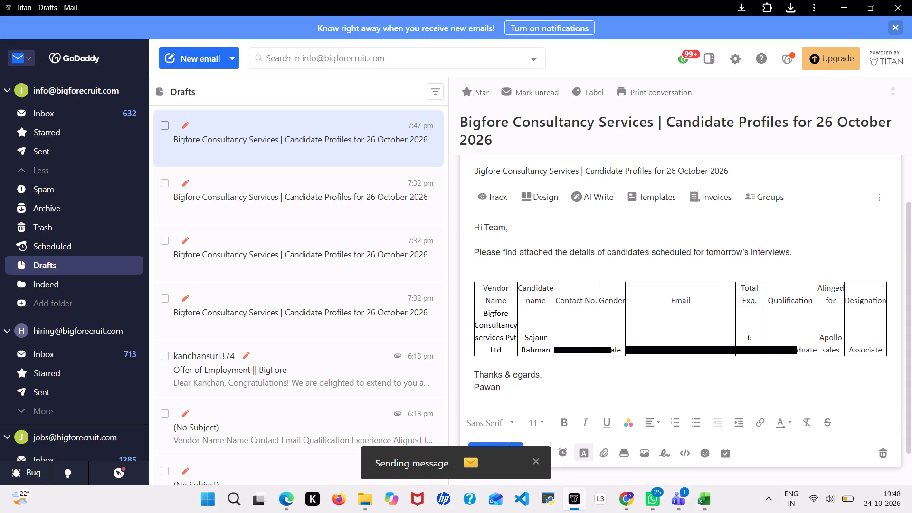
Attach candidate Sajaur's PDF resume from Downloads to the draft.
{"action": "left_click", "coordinate": [603, 458]}
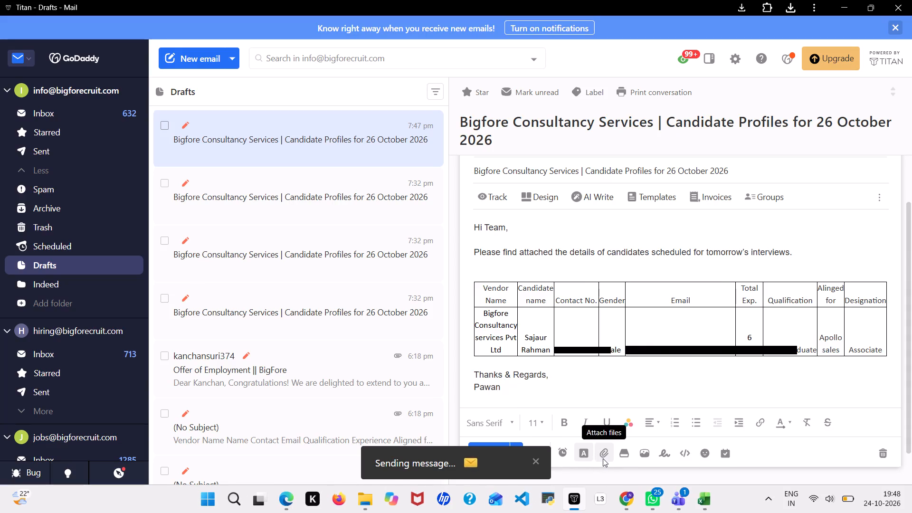
{"action": "left_click", "coordinate": [597, 375]}
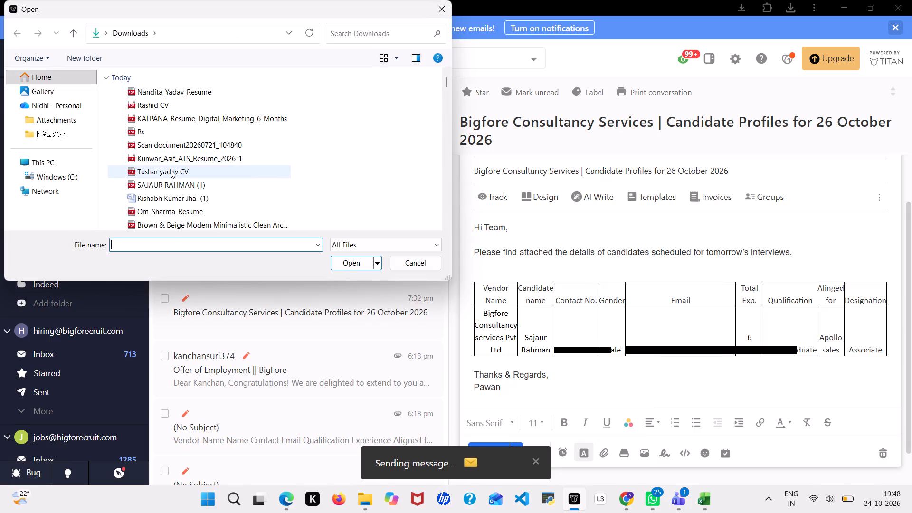
{"action": "double_click", "coordinate": [171, 179]}
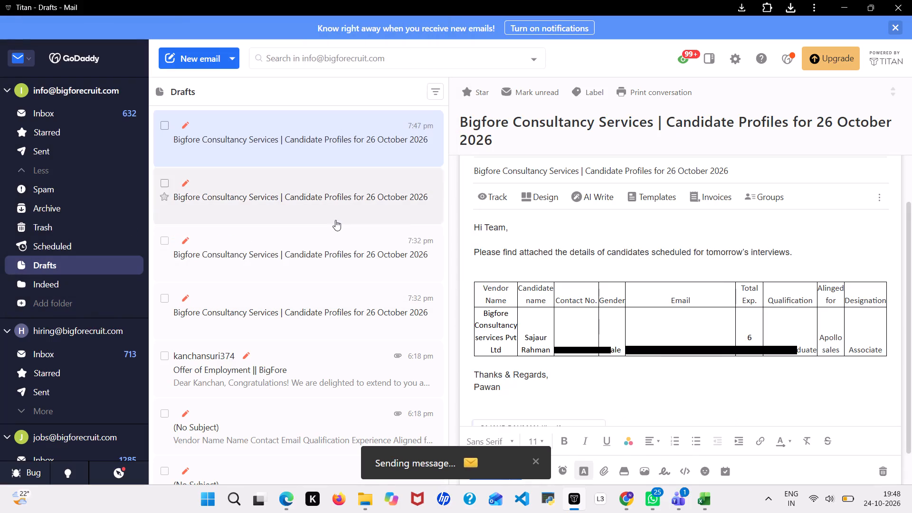
{"action": "scroll", "coordinate": [492, 304], "scroll_direction": "down", "scroll_amount": 1}
Add the first suggested contact for "man" and the first for "ar" to the draft's To recipients.
{"action": "scroll", "coordinate": [493, 307], "scroll_direction": "up", "scroll_amount": 1}
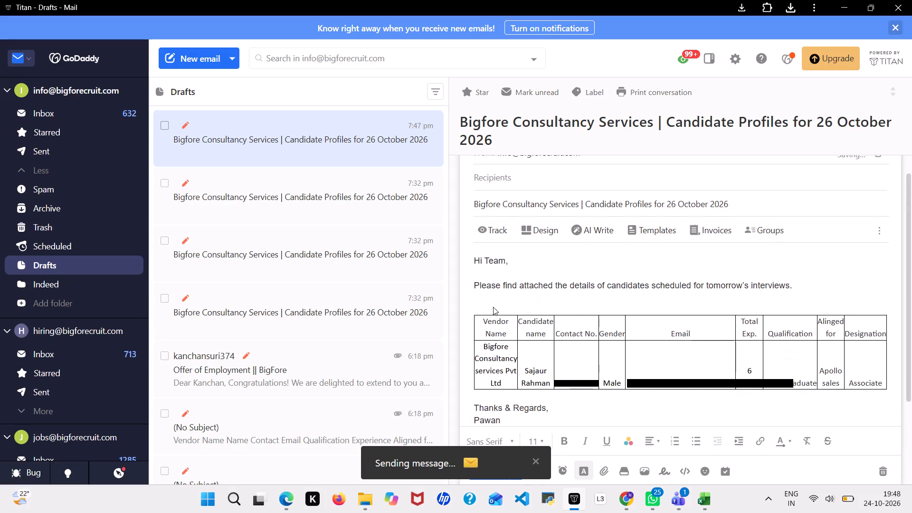
{"action": "left_click", "coordinate": [533, 178]}
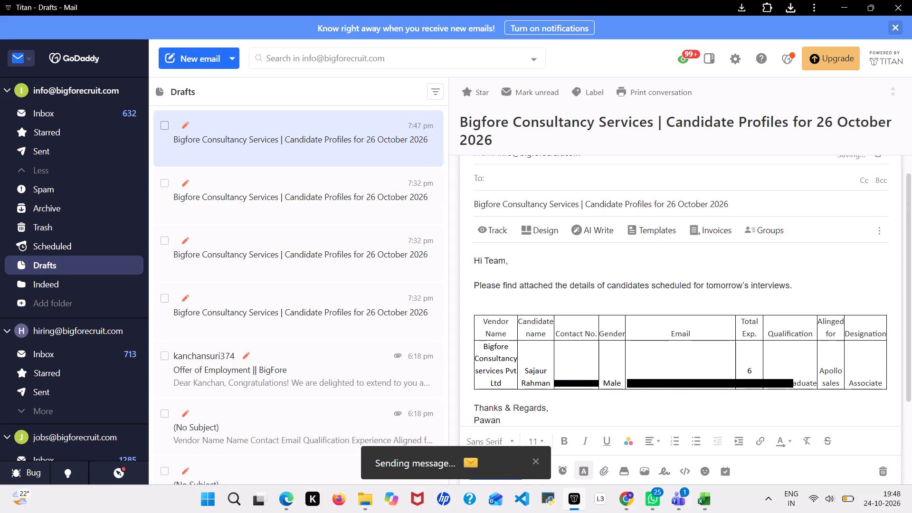
{"action": "type", "text": "man"}
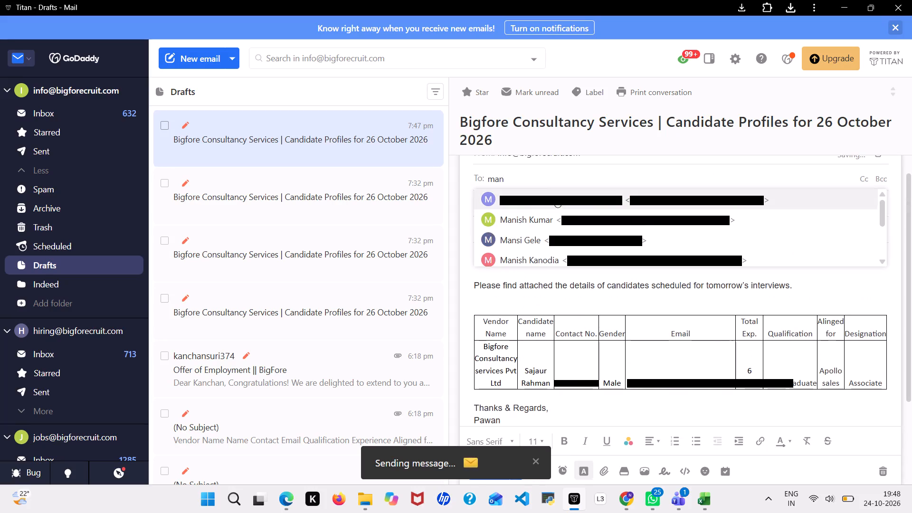
{"action": "left_click", "coordinate": [558, 202]}
{"action": "type", "text": "ar"}
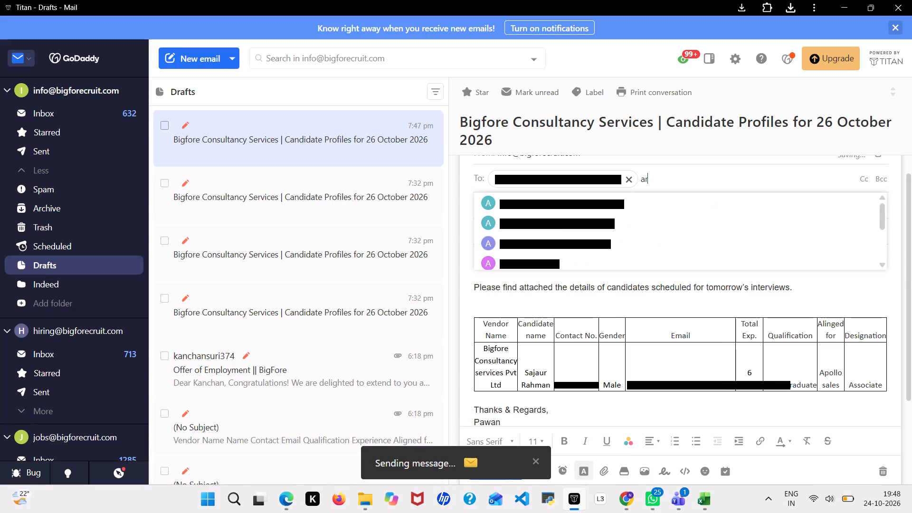
{"action": "left_click", "coordinate": [614, 200]}
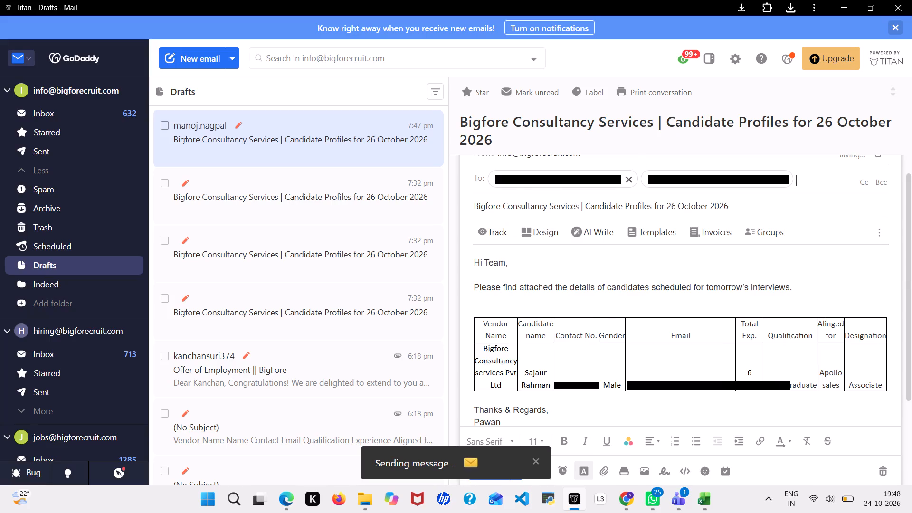
Add the first suggested contact for "mu" and the first for "mo" as Cc recipients of the draft.
{"action": "left_click", "coordinate": [863, 188]}
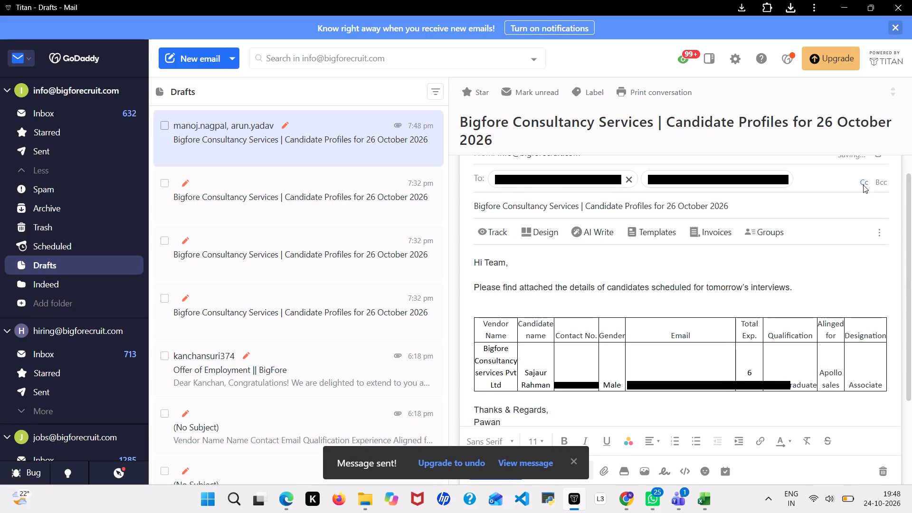
{"action": "left_click", "coordinate": [863, 185]}
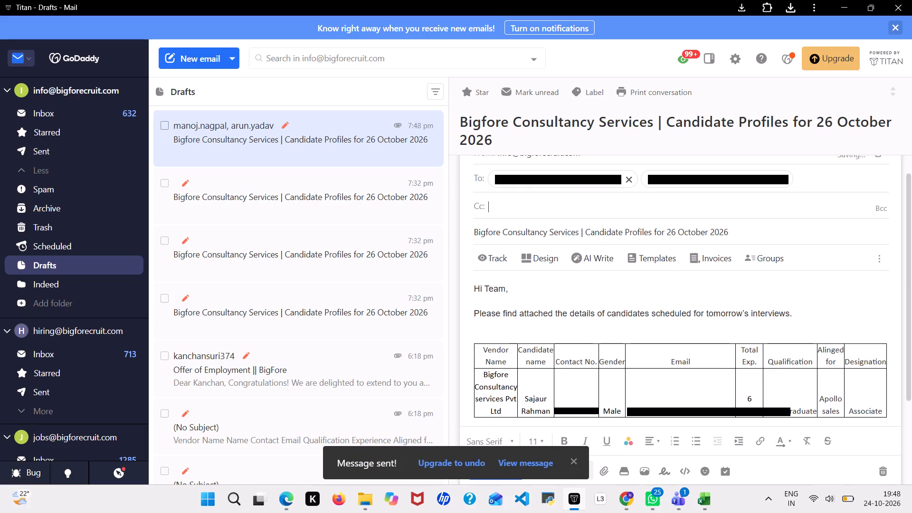
{"action": "type", "text": "mu"}
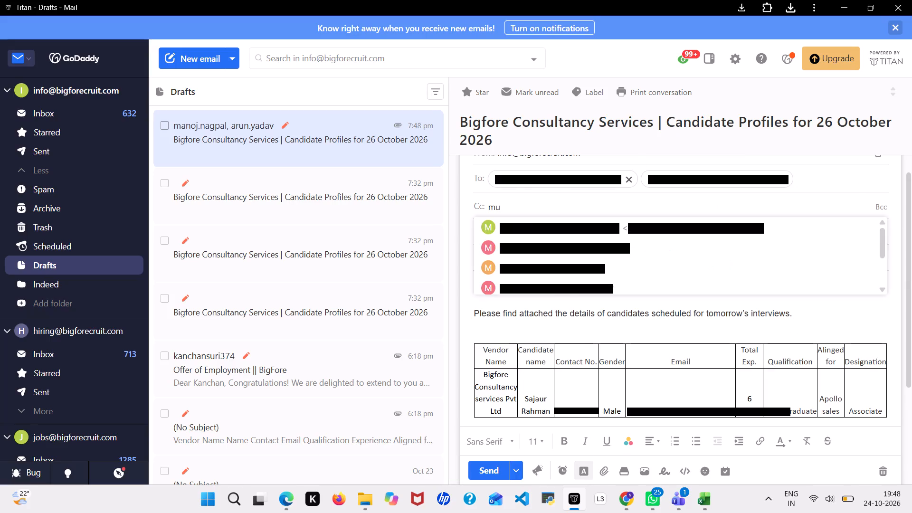
{"action": "left_click", "coordinate": [649, 223]}
{"action": "type", "text": "mo"}
{"action": "left_click", "coordinate": [643, 230]}
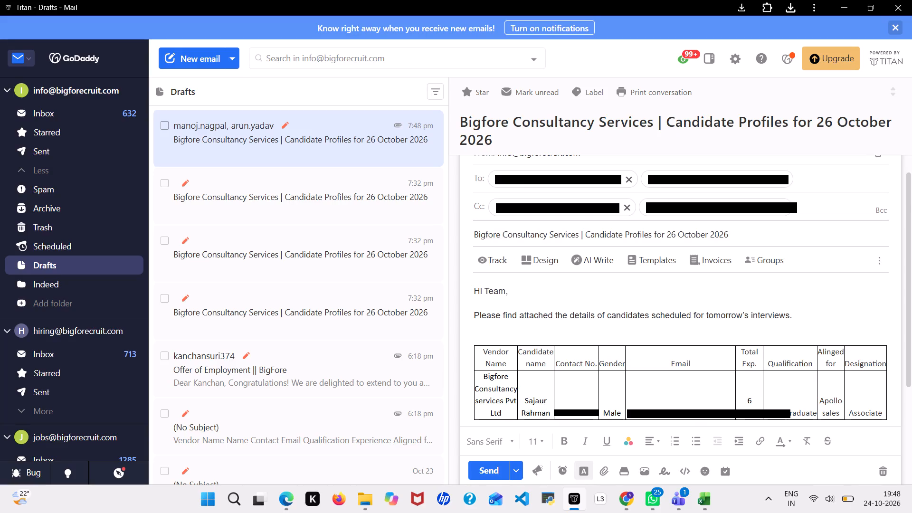
Look over the draft's recipients, candidate table and attached resume, and send the candidate profiles email.
{"action": "scroll", "coordinate": [606, 343], "scroll_direction": "down", "scroll_amount": 2}
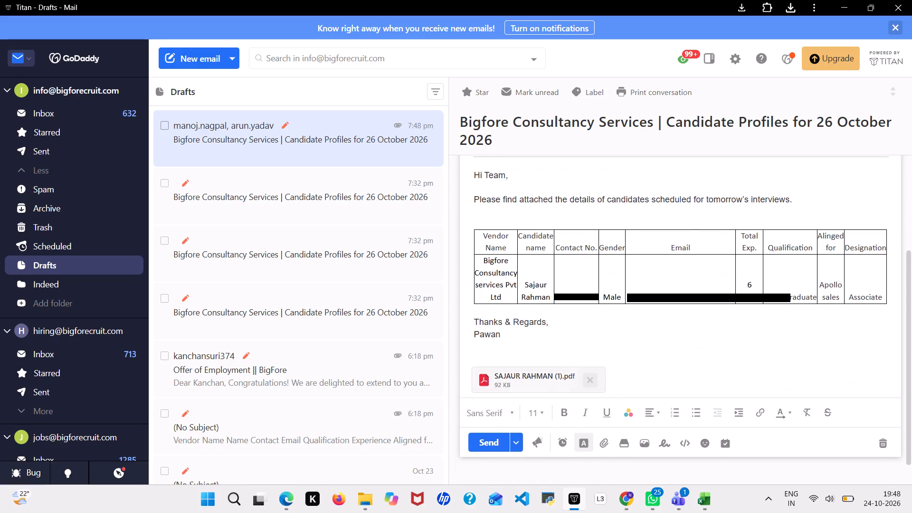
{"action": "scroll", "coordinate": [551, 331], "scroll_direction": "up", "scroll_amount": 2}
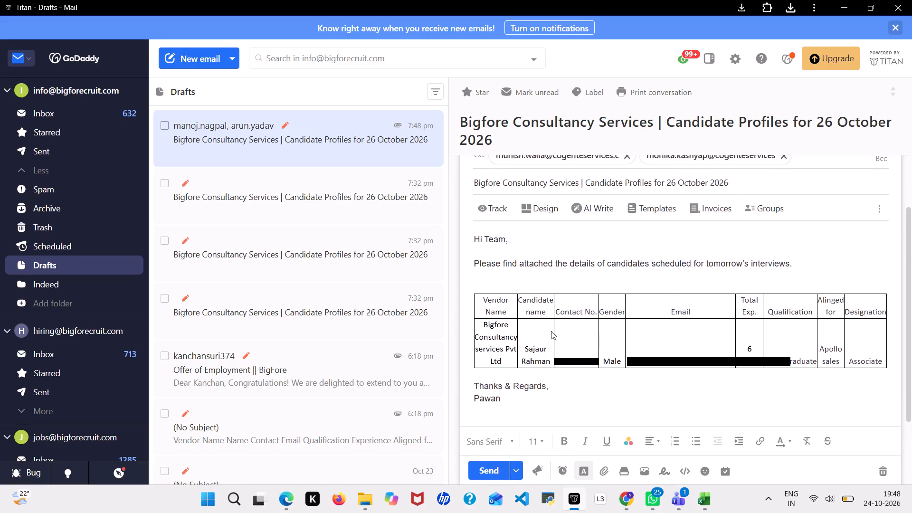
{"action": "scroll", "coordinate": [551, 331], "scroll_direction": "up", "scroll_amount": 1}
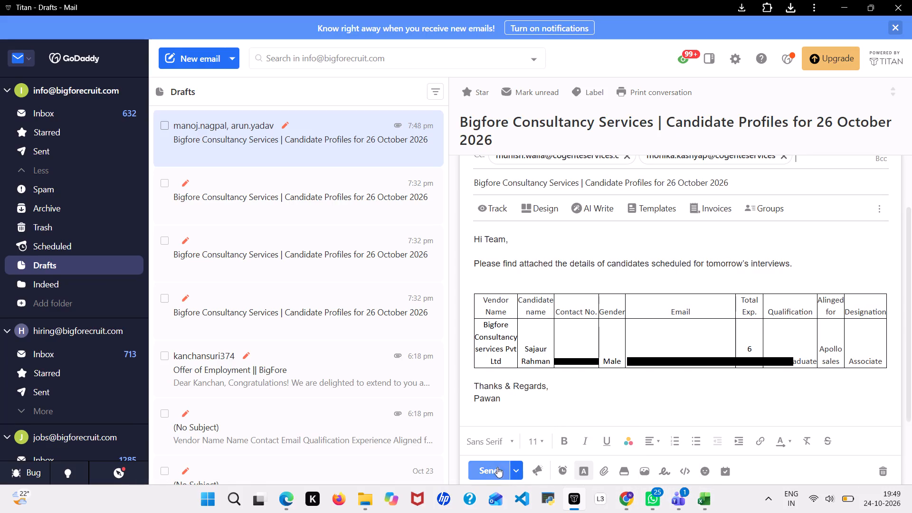
{"action": "scroll", "coordinate": [524, 373], "scroll_direction": "down", "scroll_amount": 1}
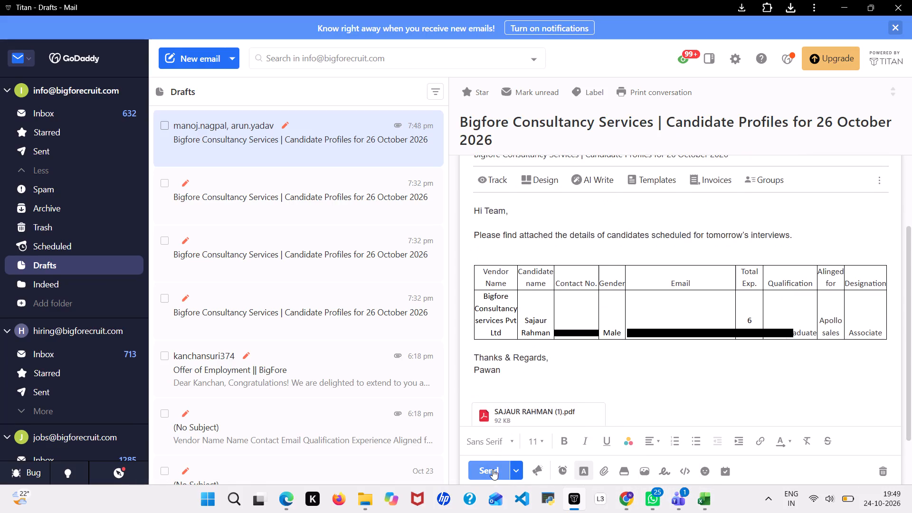
{"action": "left_click", "coordinate": [493, 469]}
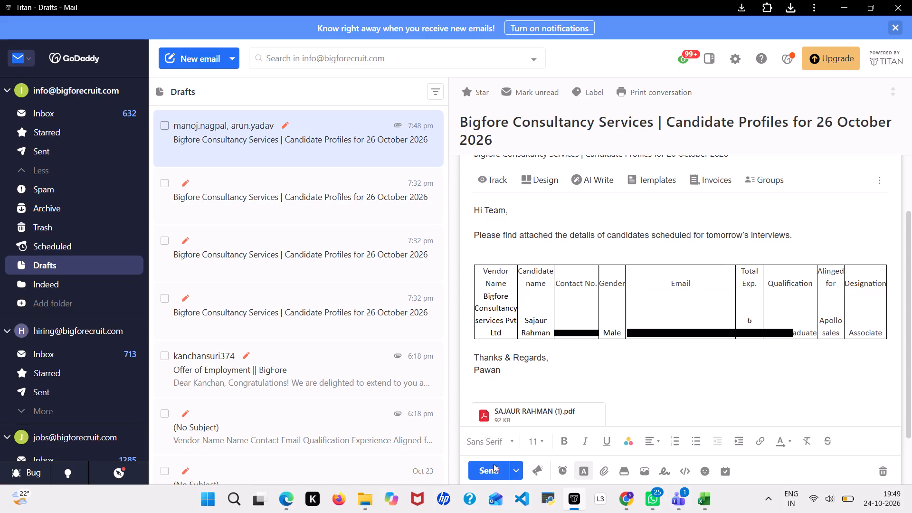
{"action": "scroll", "coordinate": [576, 356], "scroll_direction": "up", "scroll_amount": 3}
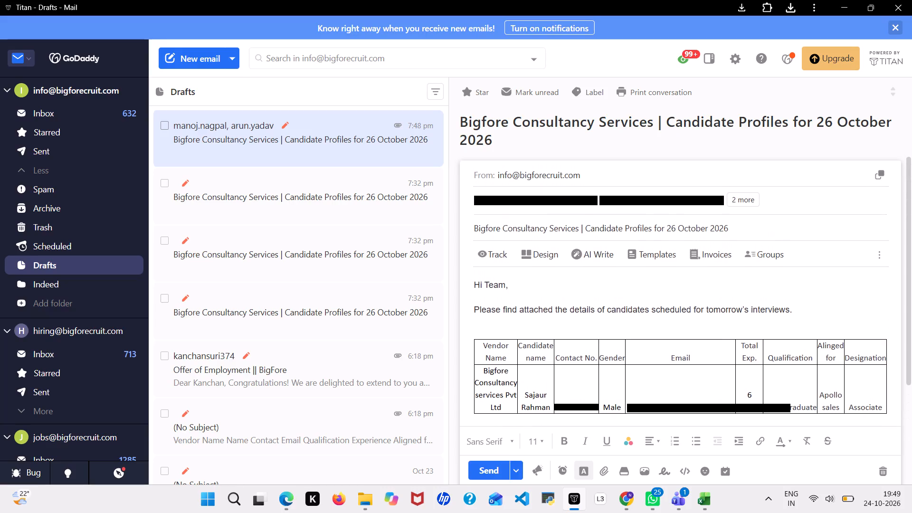
{"action": "left_click", "coordinate": [491, 475]}
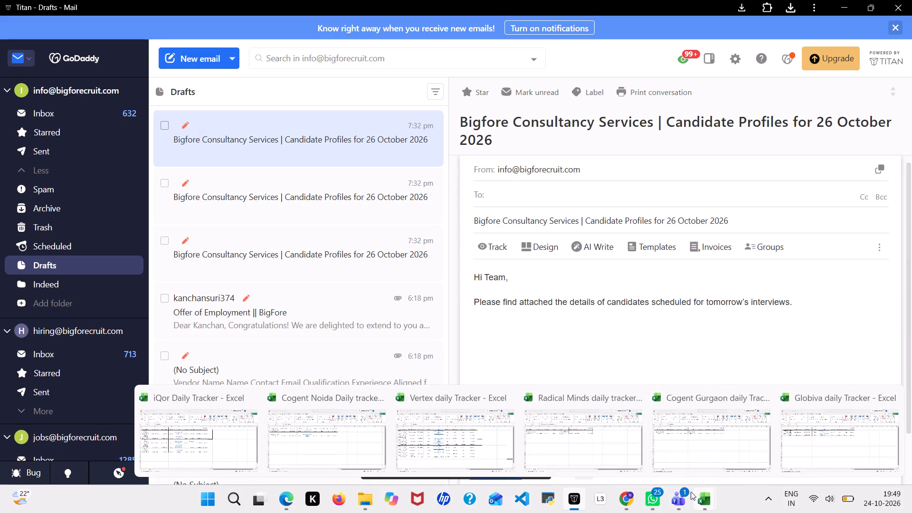
In Excel's Cogent Noida Daily tracker, make row 2 taller, copy the candidate table, and paste it into the next candidate profiles draft.
{"action": "left_click", "coordinate": [343, 433]}
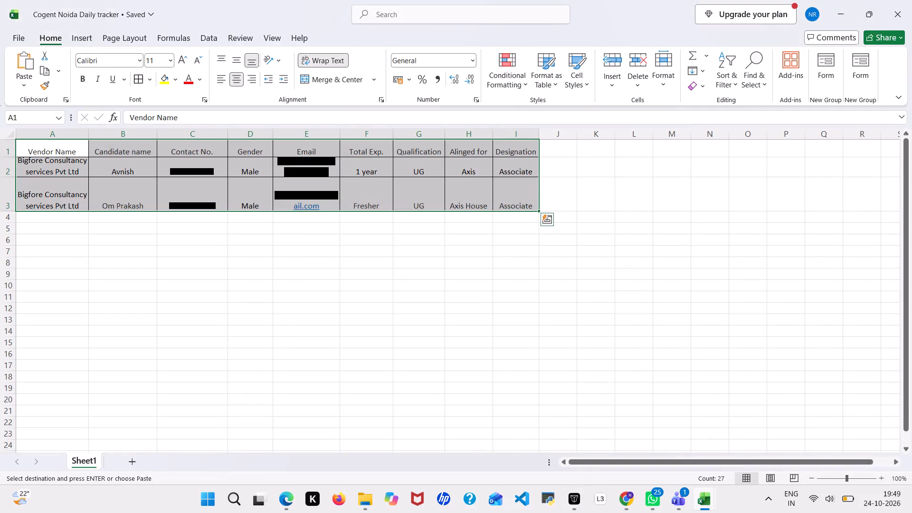
{"action": "left_click_drag", "start_coordinate": [12, 177], "coordinate": [12, 184]}
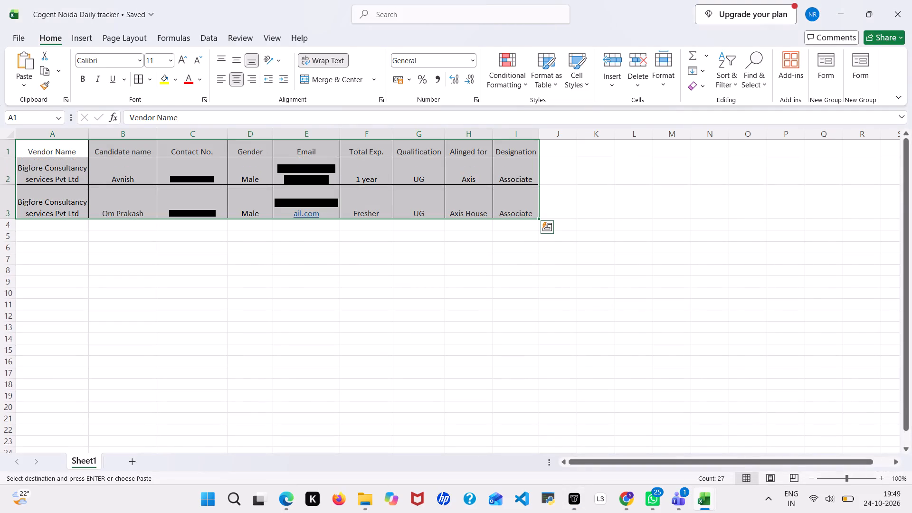
{"action": "key", "text": "ctrl+c"}
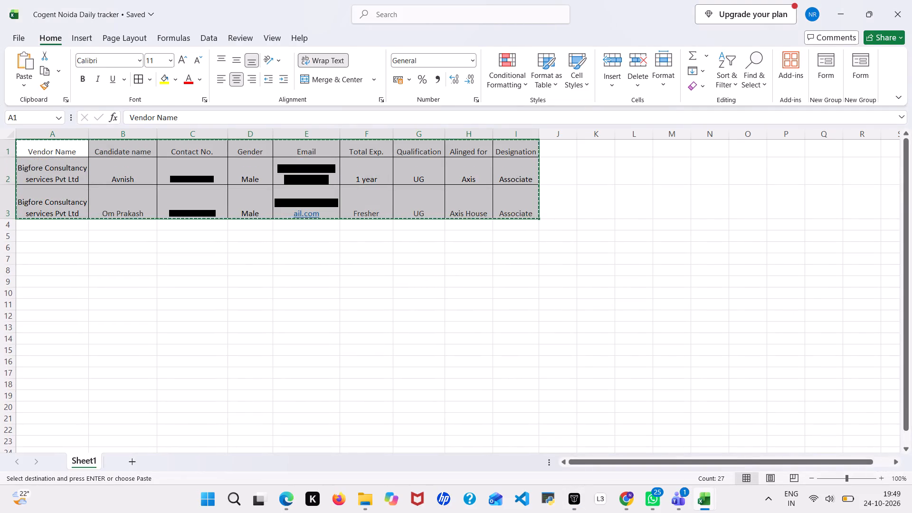
{"action": "left_click", "coordinate": [577, 496]}
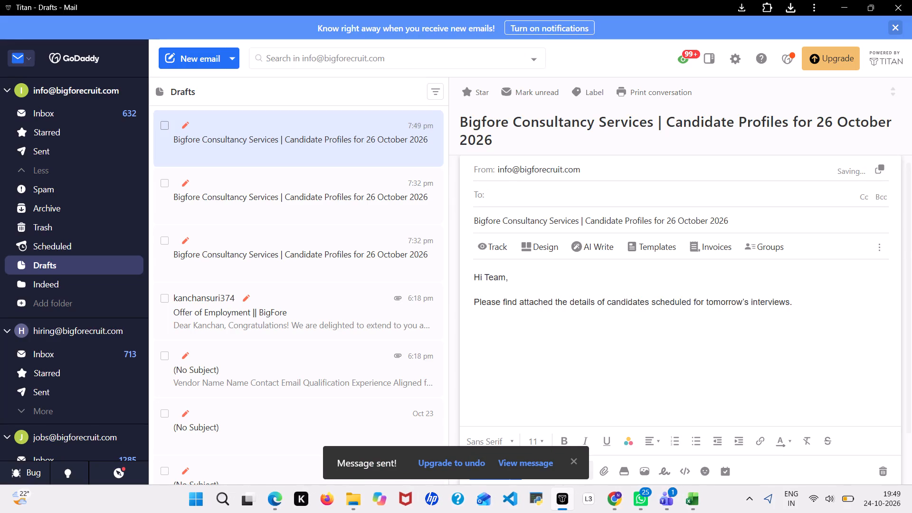
Paste the copied candidate table below the sentence about tomorrow's interviews in the new candidate profiles draft.
{"action": "left_click", "coordinate": [808, 303]}
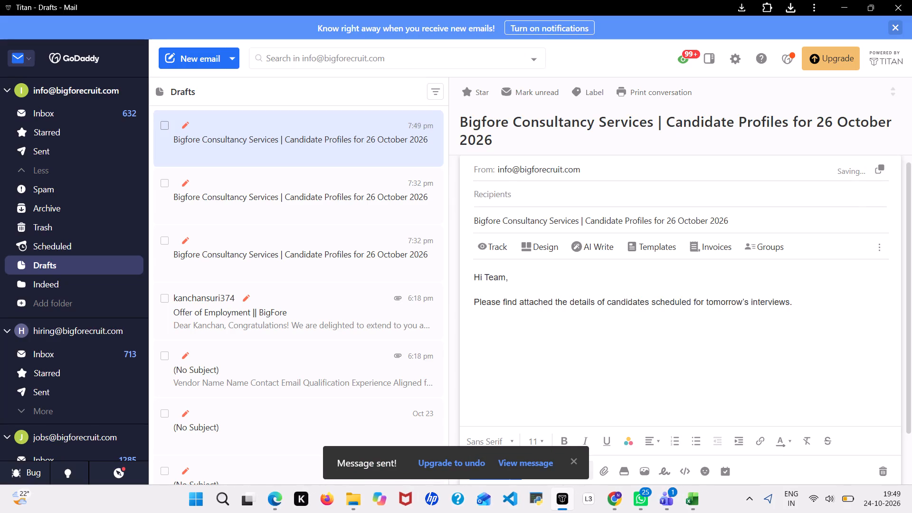
{"action": "left_click", "coordinate": [808, 303]}
{"action": "key", "text": "Return"}
{"action": "key", "text": "Return"}
{"action": "key", "text": "ctrl+v"}
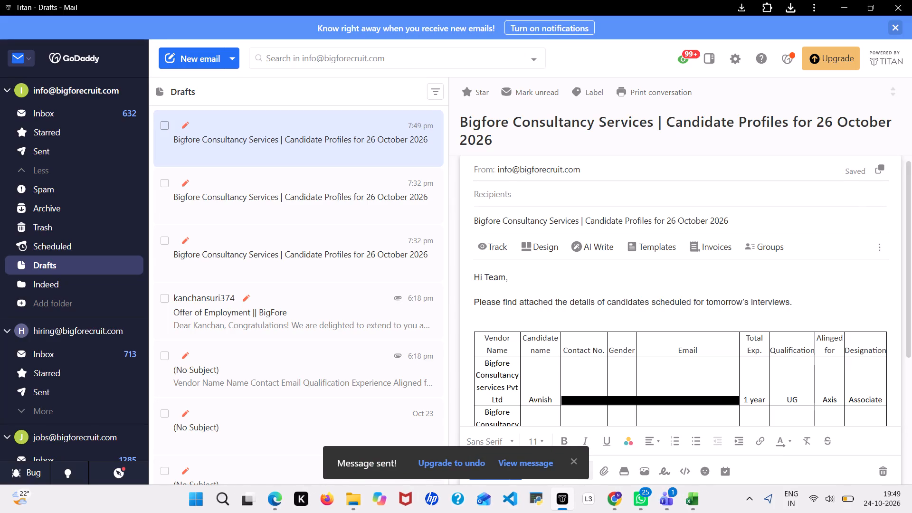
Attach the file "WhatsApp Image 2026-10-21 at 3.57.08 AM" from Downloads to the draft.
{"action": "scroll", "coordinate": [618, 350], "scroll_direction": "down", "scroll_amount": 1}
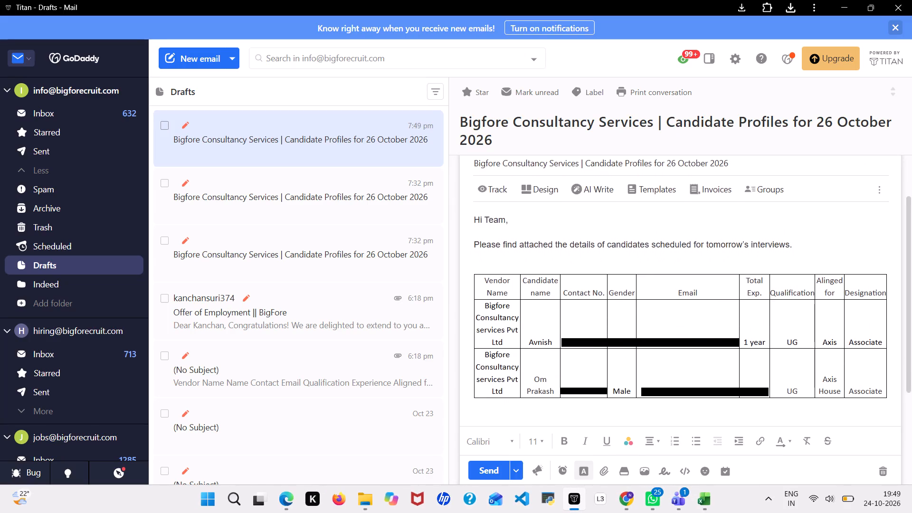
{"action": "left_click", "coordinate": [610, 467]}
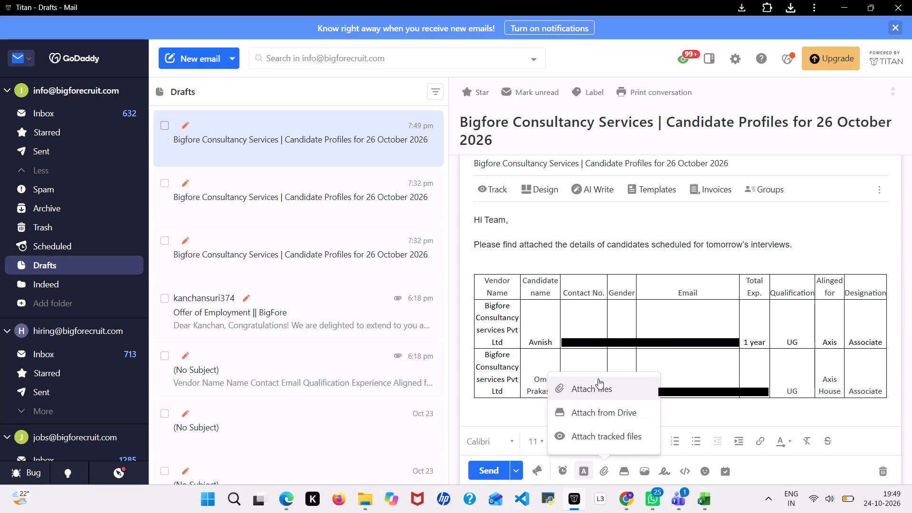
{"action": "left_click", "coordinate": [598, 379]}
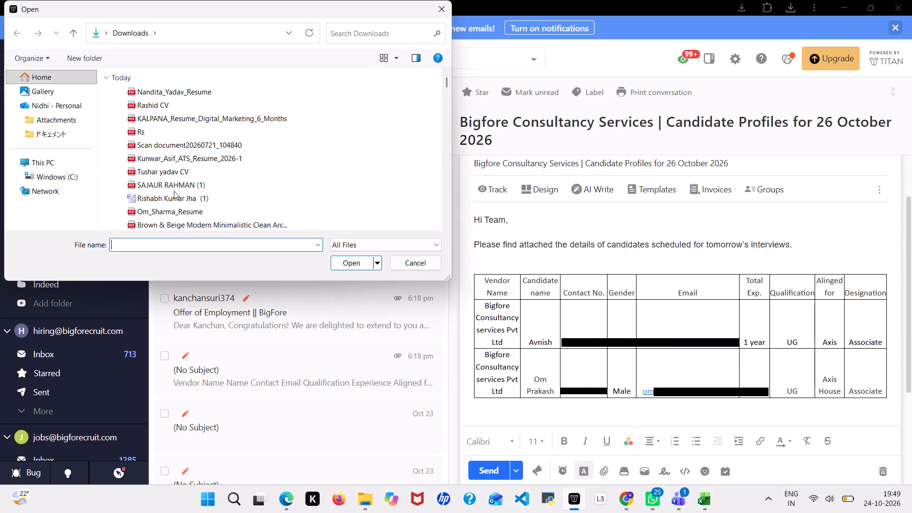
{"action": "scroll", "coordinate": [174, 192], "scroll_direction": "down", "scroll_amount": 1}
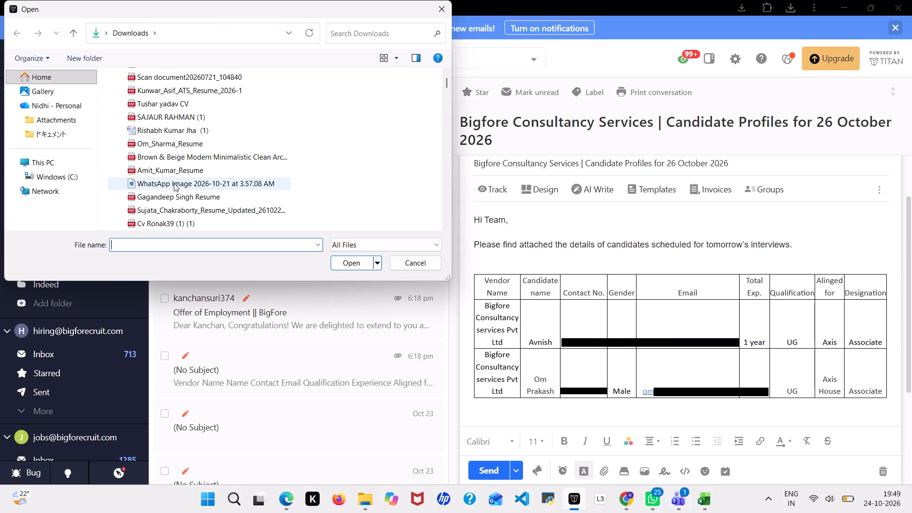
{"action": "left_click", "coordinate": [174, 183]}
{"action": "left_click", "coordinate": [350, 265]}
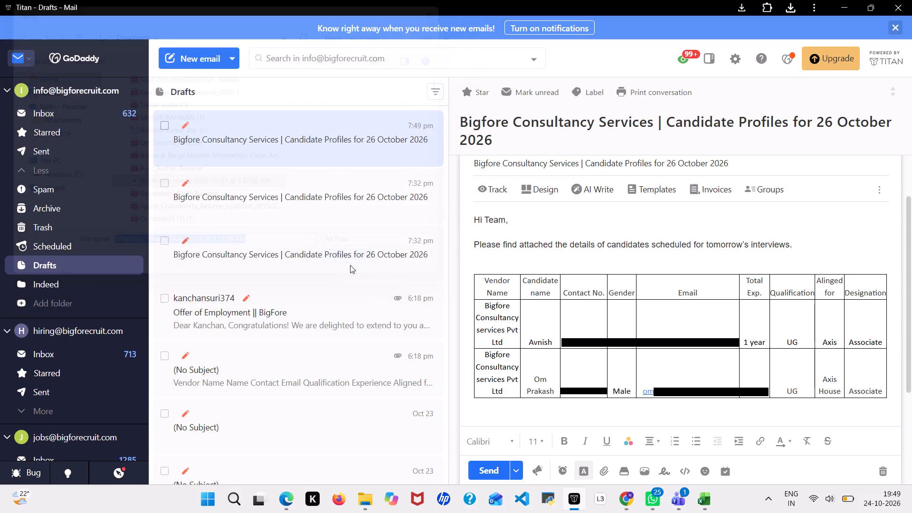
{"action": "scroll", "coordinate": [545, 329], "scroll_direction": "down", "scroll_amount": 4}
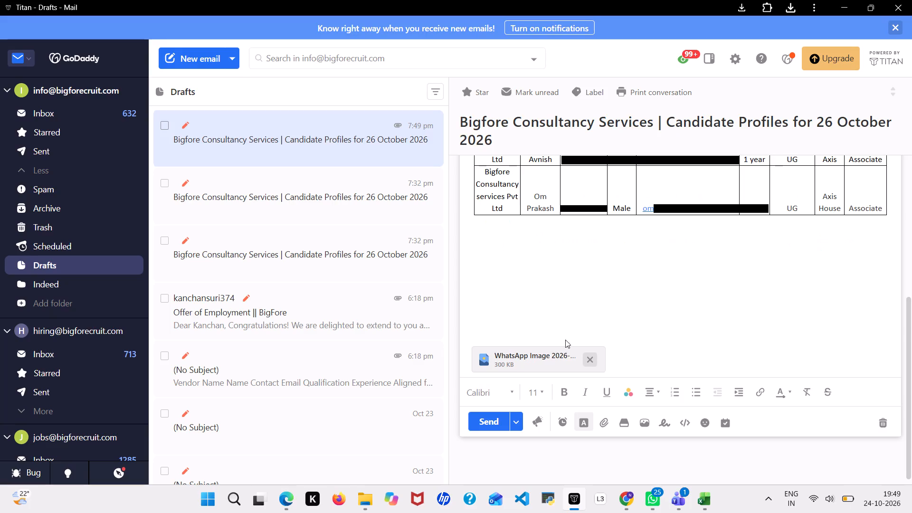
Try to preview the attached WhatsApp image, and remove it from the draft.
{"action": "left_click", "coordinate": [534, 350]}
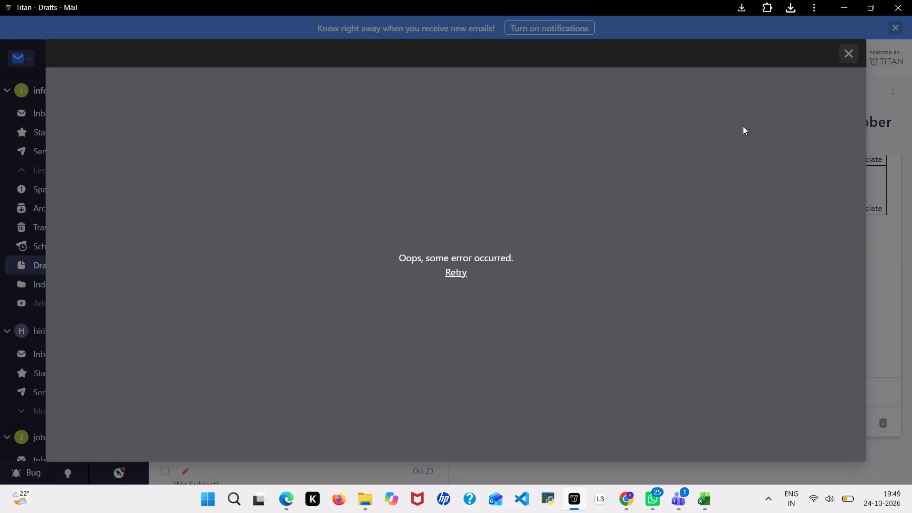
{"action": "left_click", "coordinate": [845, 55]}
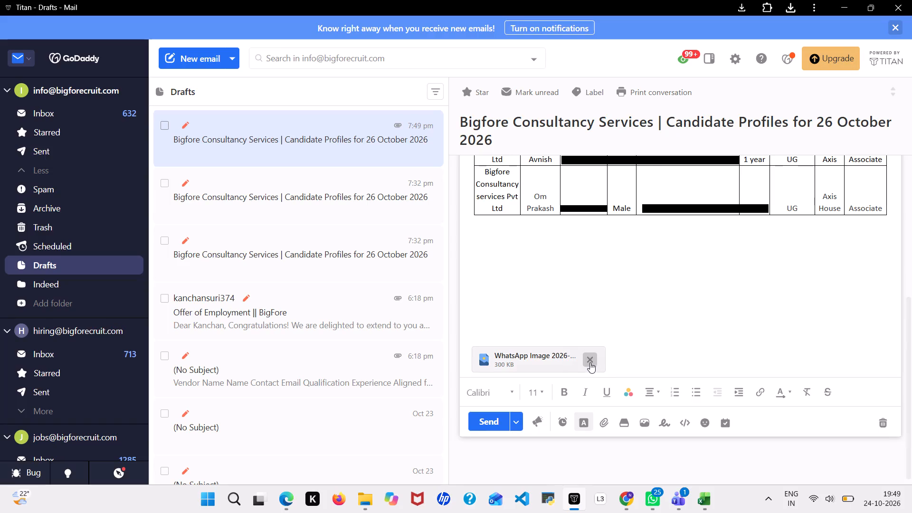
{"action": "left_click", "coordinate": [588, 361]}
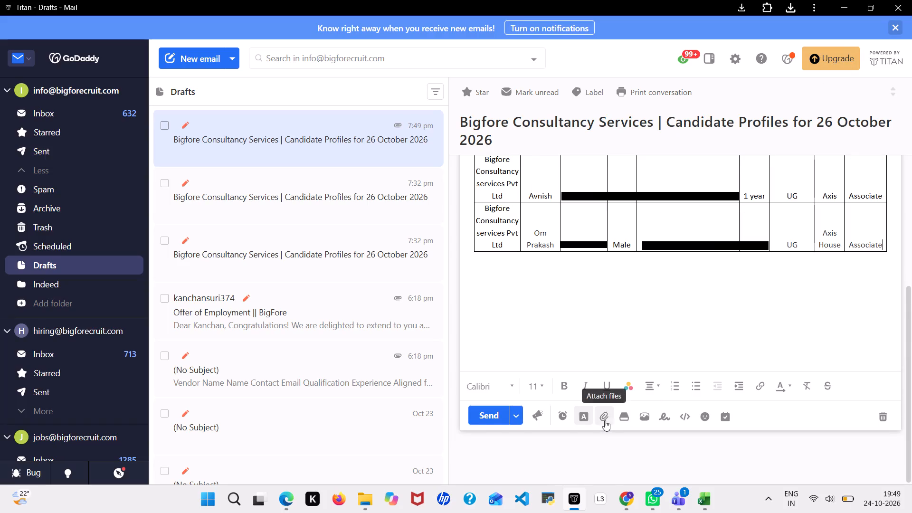
Open the Downloads file selection to attach another file to the draft.
{"action": "left_click", "coordinate": [605, 420]}
{"action": "left_click", "coordinate": [593, 339]}
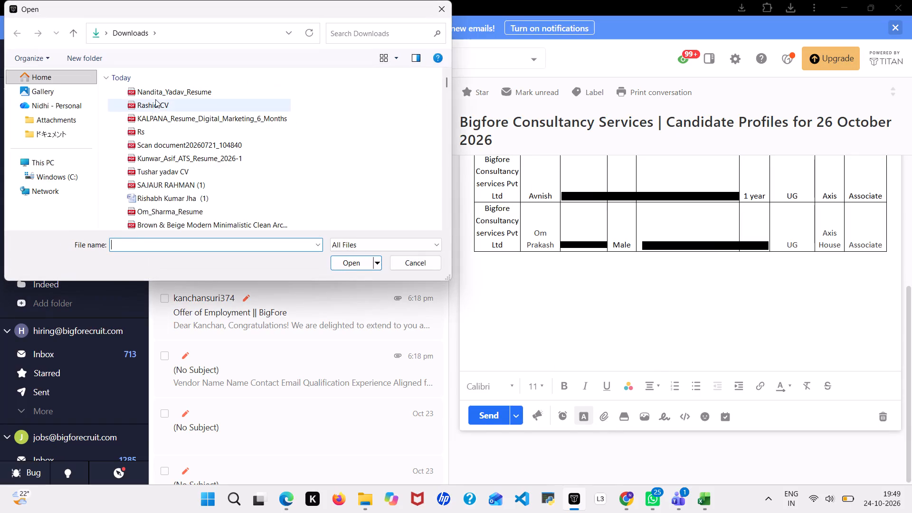
Attach the file "avnish11" from Downloads to the draft.
{"action": "scroll", "coordinate": [170, 161], "scroll_direction": "down", "scroll_amount": 1}
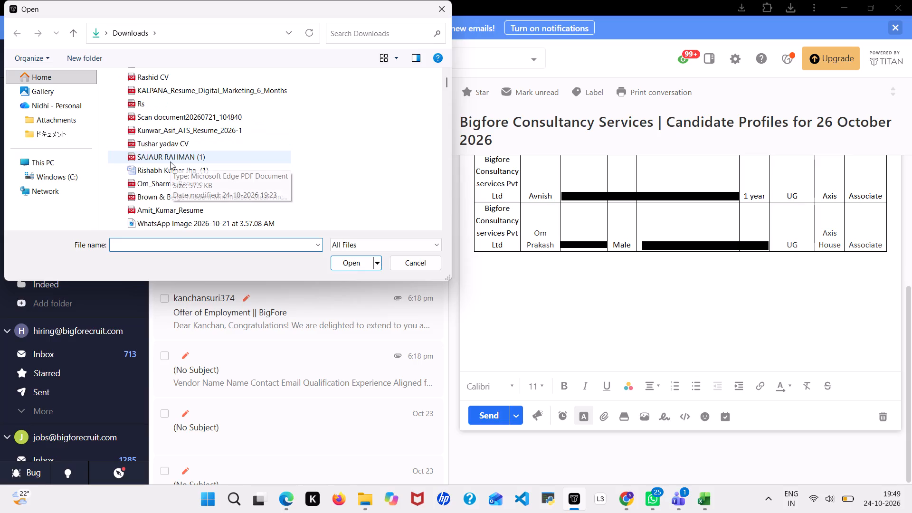
{"action": "scroll", "coordinate": [170, 161], "scroll_direction": "down", "scroll_amount": 2}
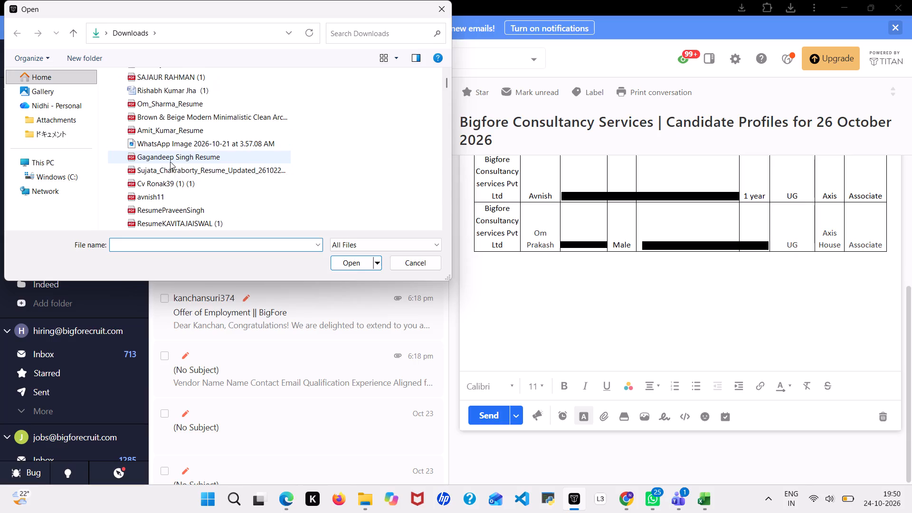
{"action": "left_click", "coordinate": [153, 197]}
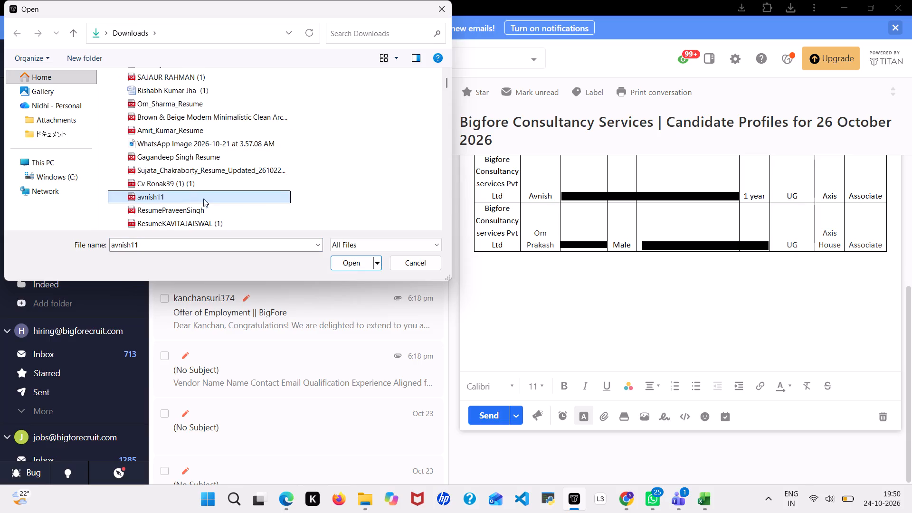
{"action": "left_click", "coordinate": [365, 263]}
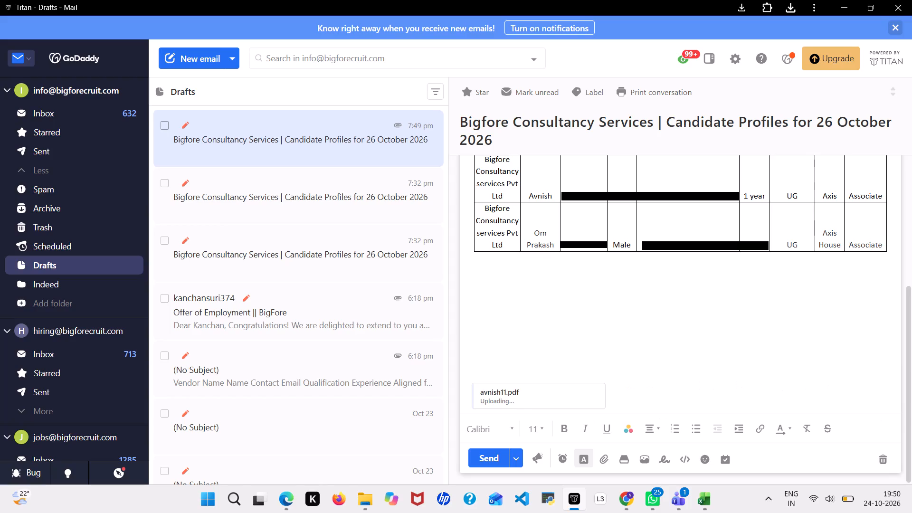
{"action": "left_click", "coordinate": [604, 418]}
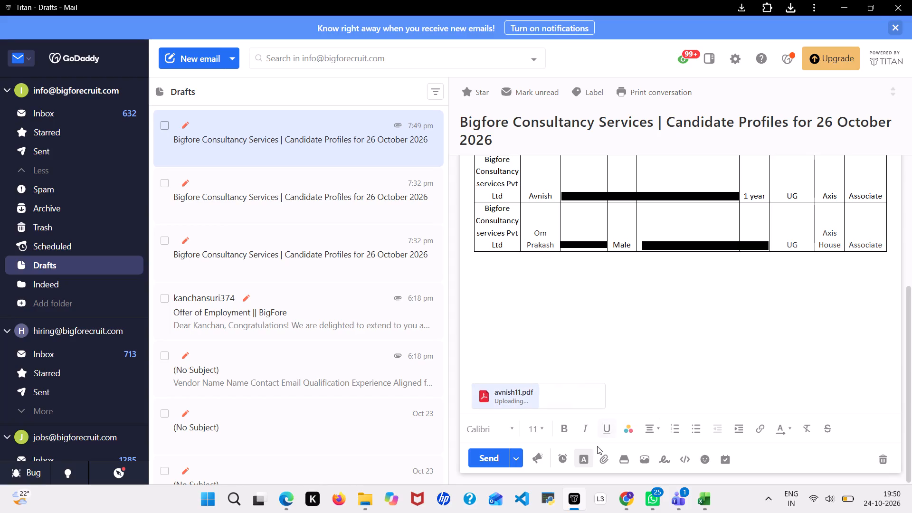
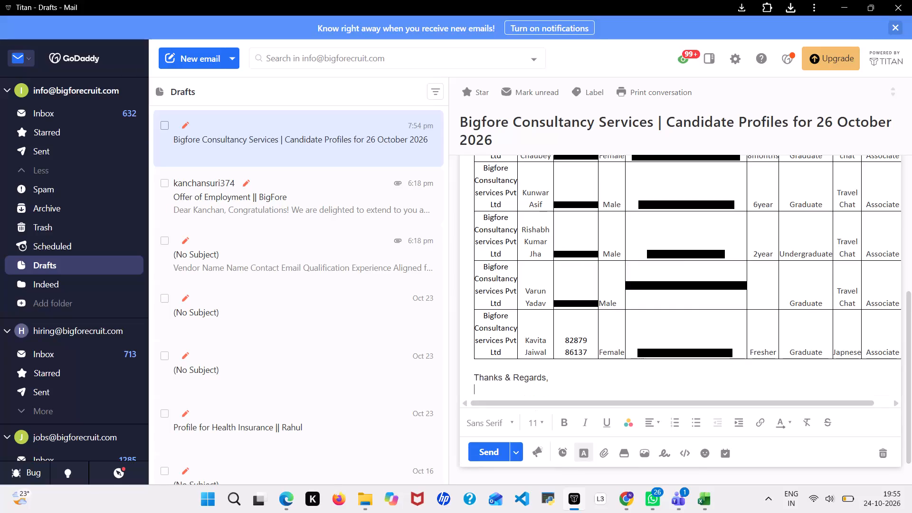
Sign the draft as Pawan below "Thanks & Regards,".
{"action": "type", "text": "Pawan"}
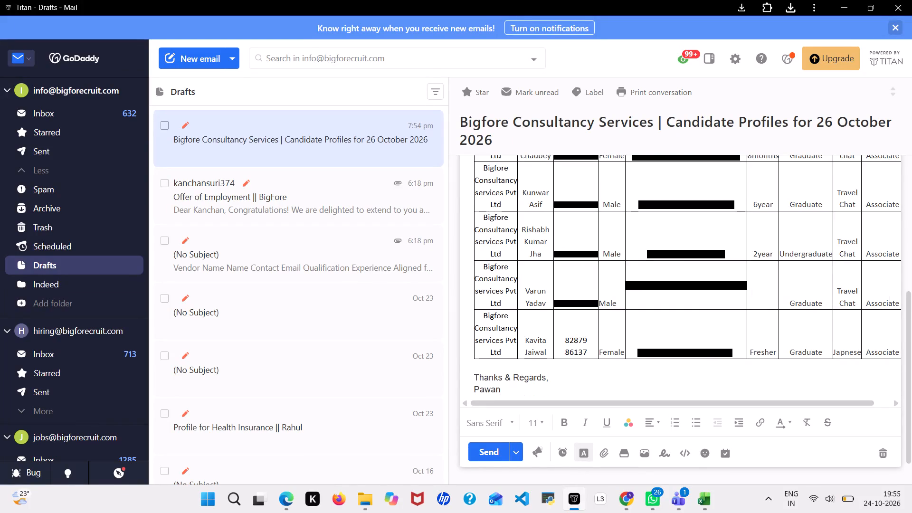
Search Downloads for "Kavi" and attach the last-listed candidate's resume from today, the copy without "(1)" in its name.
{"action": "scroll", "coordinate": [678, 324], "scroll_direction": "down", "scroll_amount": 1}
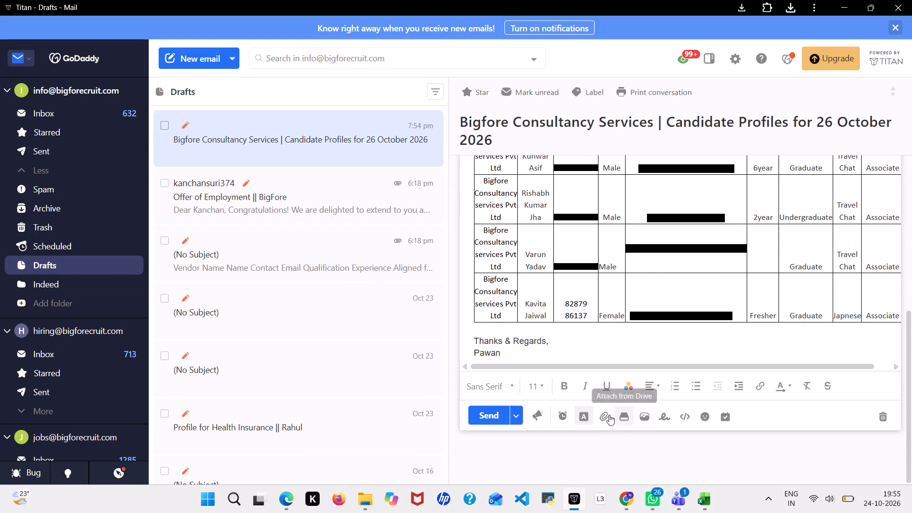
{"action": "left_click", "coordinate": [604, 415]}
{"action": "left_click", "coordinate": [606, 334]}
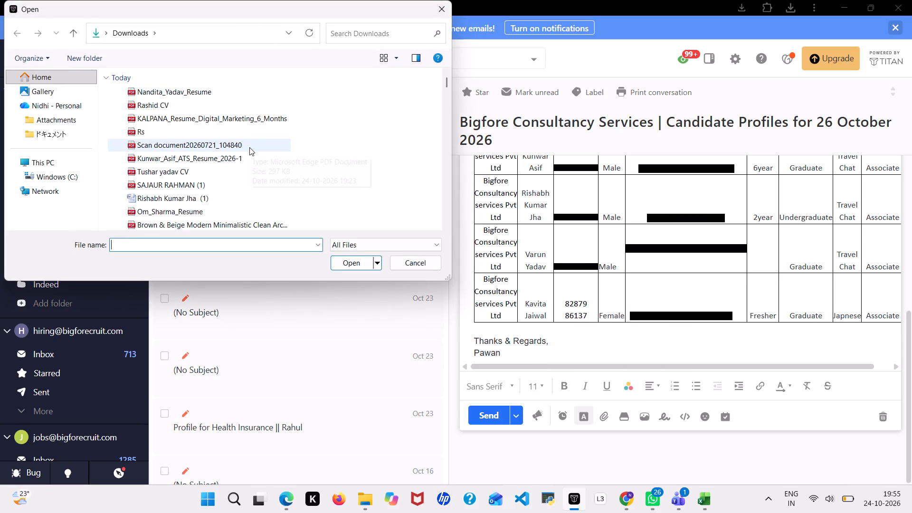
{"action": "scroll", "coordinate": [585, 255], "scroll_direction": "up", "scroll_amount": 5}
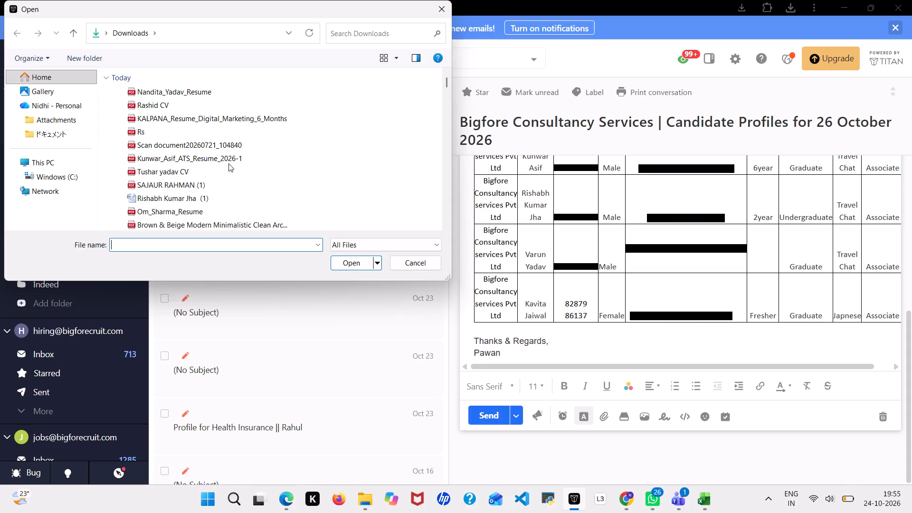
{"action": "left_click", "coordinate": [352, 34]}
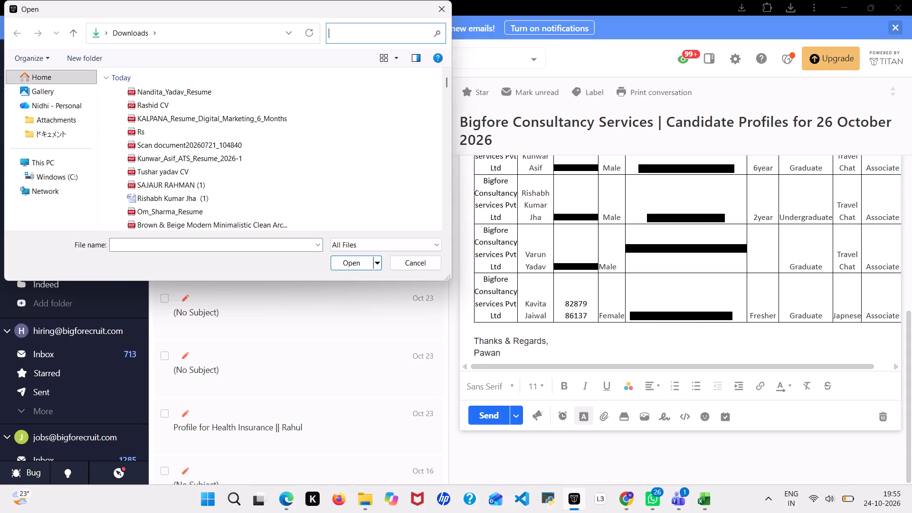
{"action": "left_click", "coordinate": [352, 34]}
{"action": "type", "text": "Kavi"}
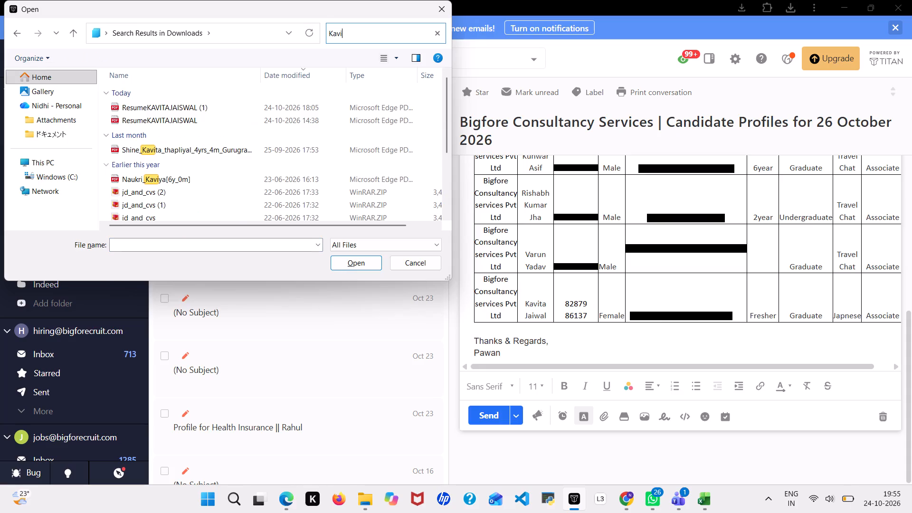
{"action": "left_click", "coordinate": [221, 123]}
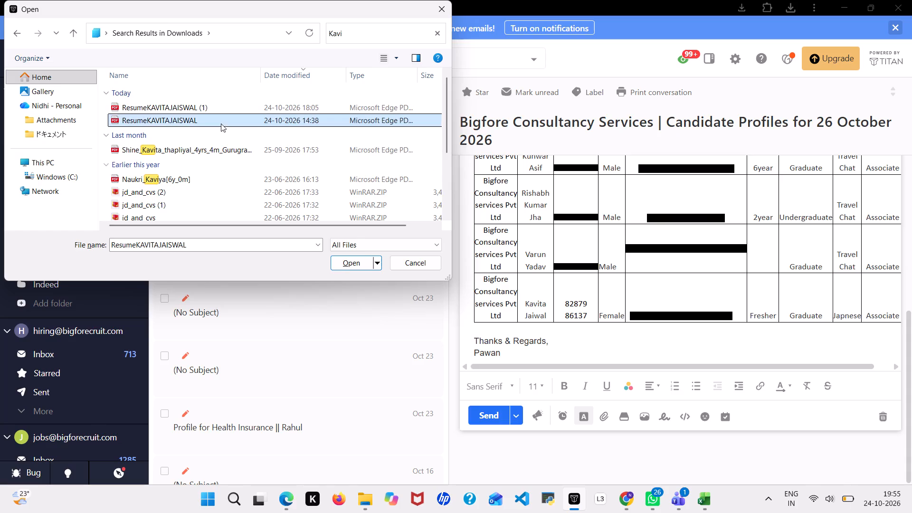
{"action": "left_click", "coordinate": [352, 265]}
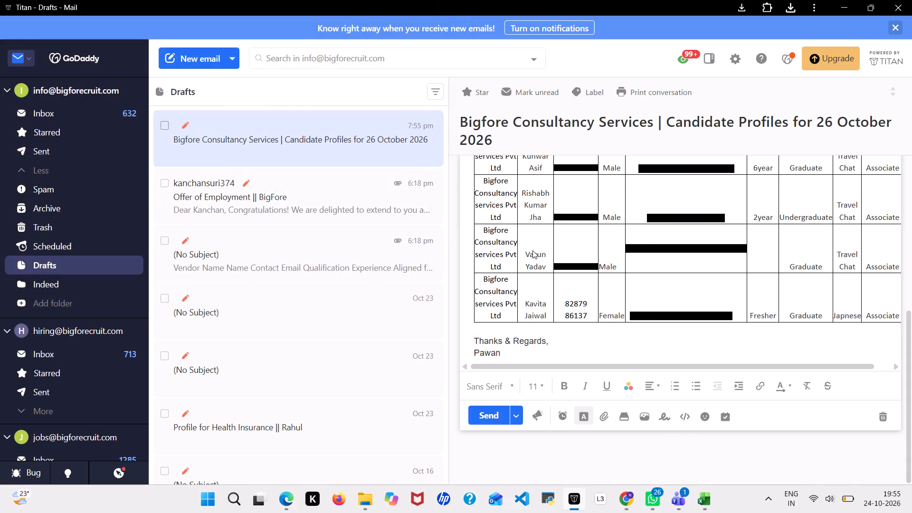
Check the draft's candidate table against the attached resume to see which candidates' resumes still need attaching.
{"action": "scroll", "coordinate": [591, 252], "scroll_direction": "up", "scroll_amount": 2}
{"action": "scroll", "coordinate": [591, 252], "scroll_direction": "down", "scroll_amount": 3}
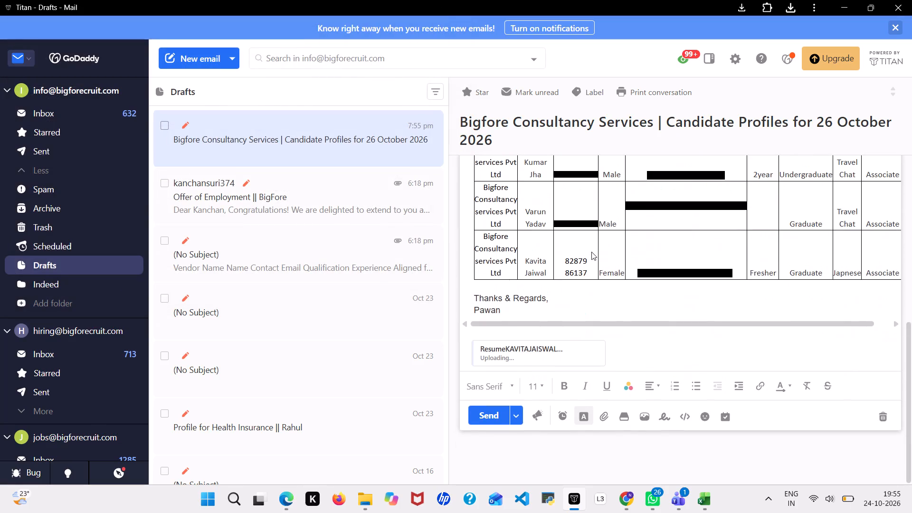
{"action": "scroll", "coordinate": [568, 198], "scroll_direction": "up", "scroll_amount": 1}
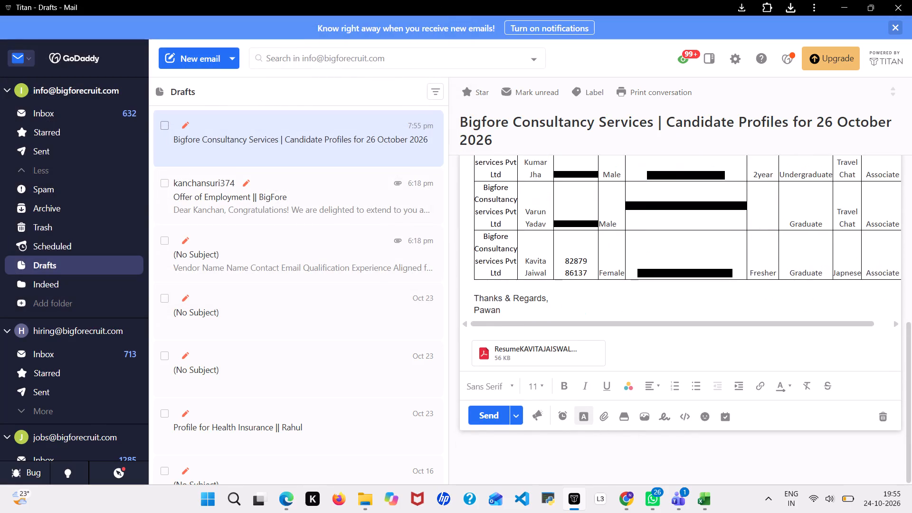
{"action": "scroll", "coordinate": [568, 198], "scroll_direction": "up", "scroll_amount": 3}
{"action": "scroll", "coordinate": [568, 198], "scroll_direction": "down", "scroll_amount": 1}
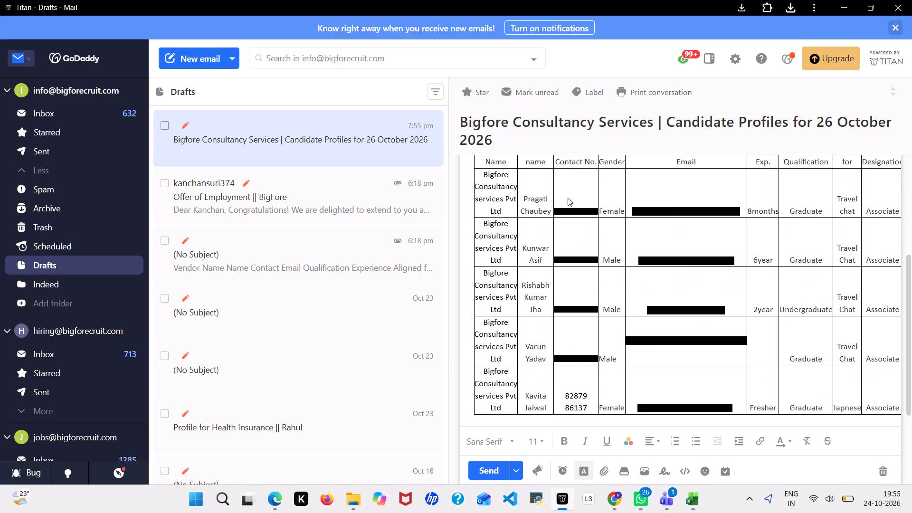
{"action": "scroll", "coordinate": [568, 198], "scroll_direction": "down", "scroll_amount": 1}
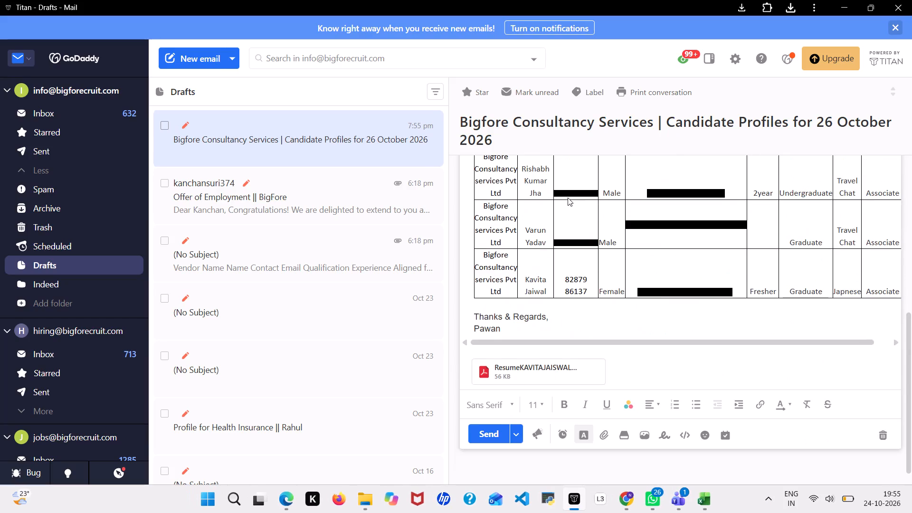
{"action": "scroll", "coordinate": [568, 198], "scroll_direction": "up", "scroll_amount": 3}
{"action": "scroll", "coordinate": [568, 198], "scroll_direction": "down", "scroll_amount": 1}
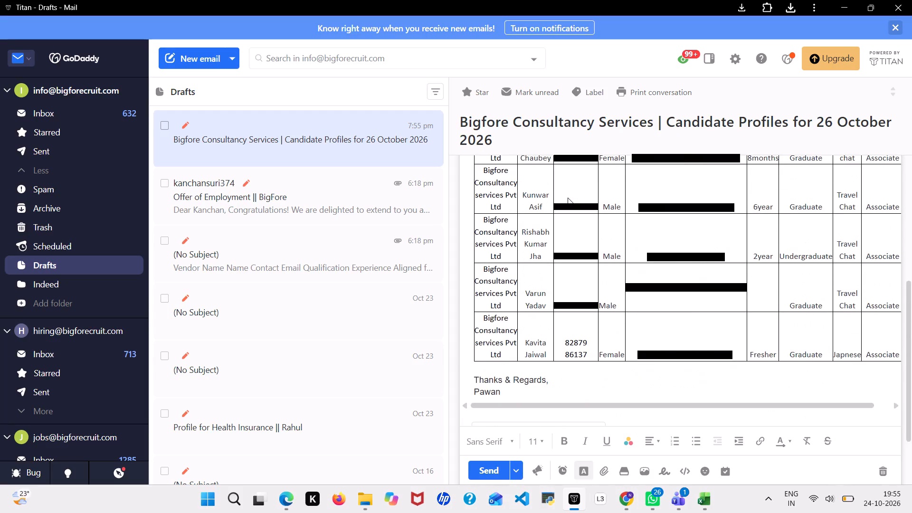
{"action": "scroll", "coordinate": [568, 198], "scroll_direction": "up", "scroll_amount": 1}
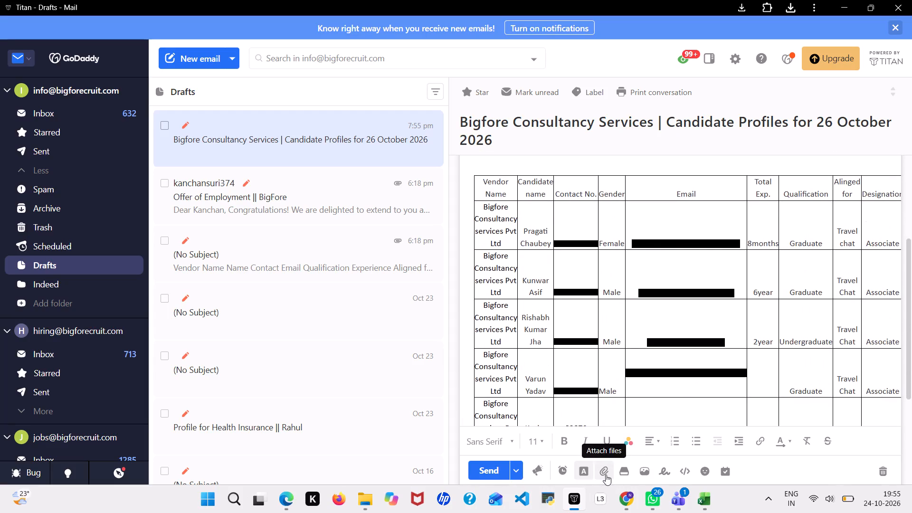
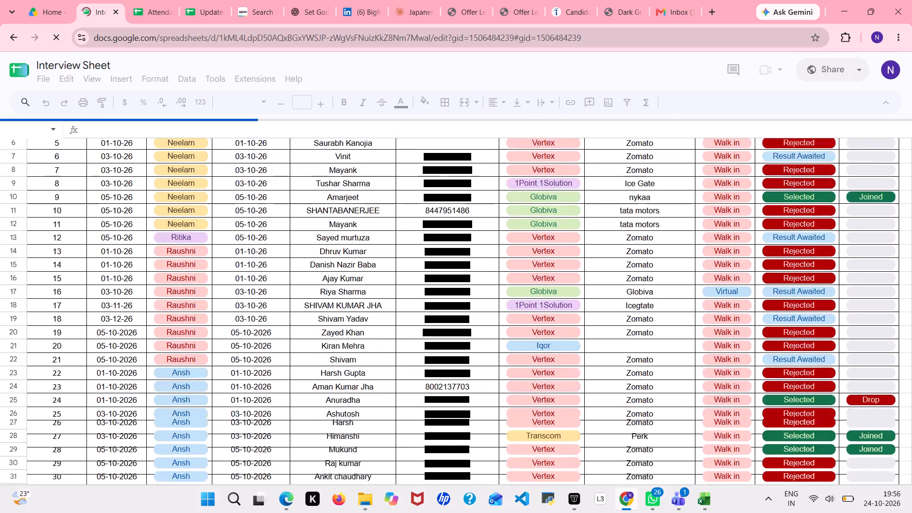
Look through the Interview Sheet's October entries down to the latest 24-10-2026 rows, and dismiss the signed-in account notice.
{"action": "scroll", "coordinate": [452, 305], "scroll_direction": "down", "scroll_amount": 4}
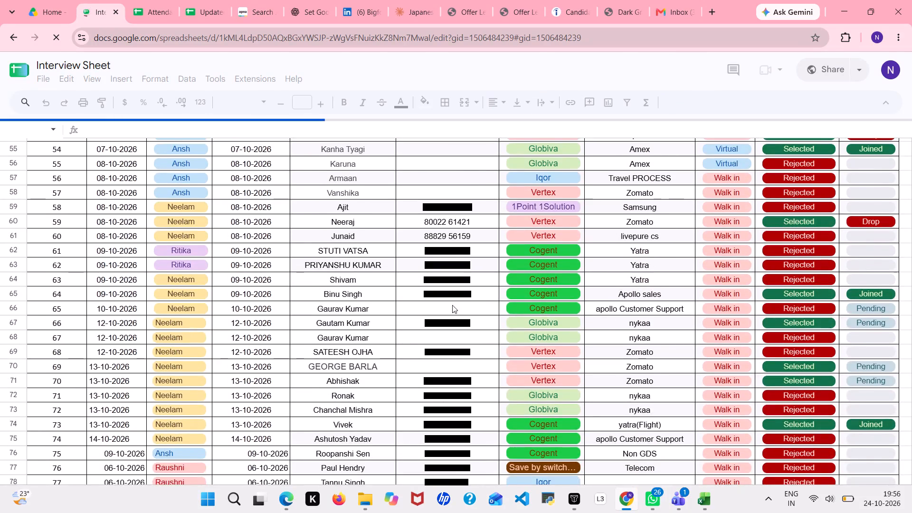
{"action": "scroll", "coordinate": [397, 282], "scroll_direction": "down", "scroll_amount": 4}
{"action": "scroll", "coordinate": [397, 282], "scroll_direction": "up", "scroll_amount": 1}
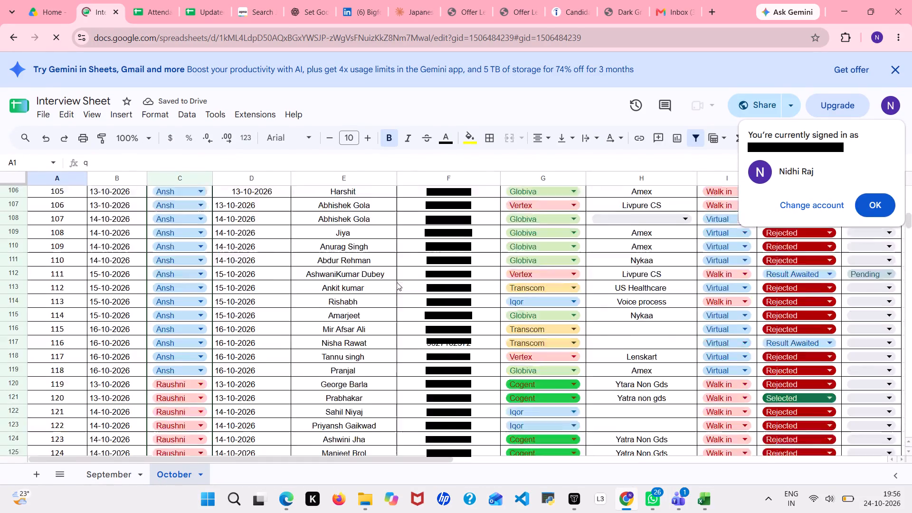
{"action": "scroll", "coordinate": [397, 282], "scroll_direction": "up", "scroll_amount": 1}
{"action": "scroll", "coordinate": [397, 282], "scroll_direction": "down", "scroll_amount": 10}
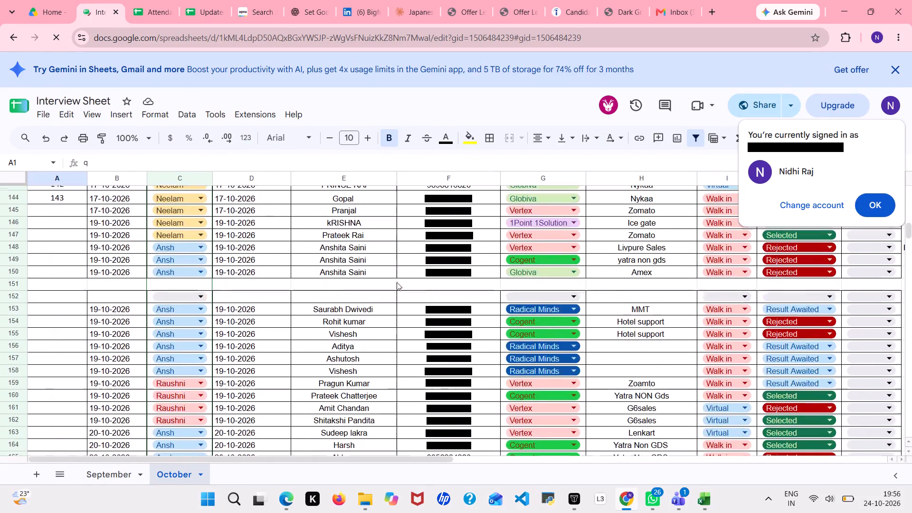
{"action": "scroll", "coordinate": [397, 282], "scroll_direction": "down", "scroll_amount": 6}
{"action": "scroll", "coordinate": [397, 282], "scroll_direction": "up", "scroll_amount": 1}
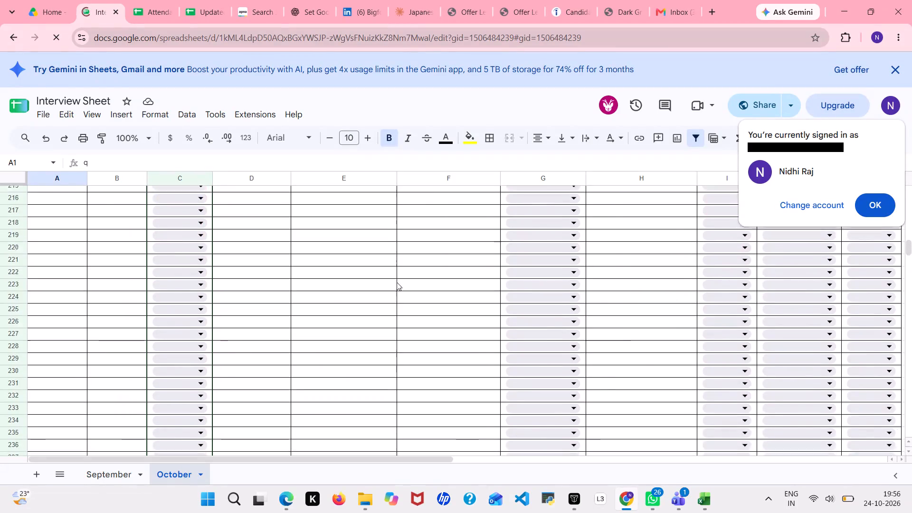
{"action": "scroll", "coordinate": [397, 282], "scroll_direction": "up", "scroll_amount": 3}
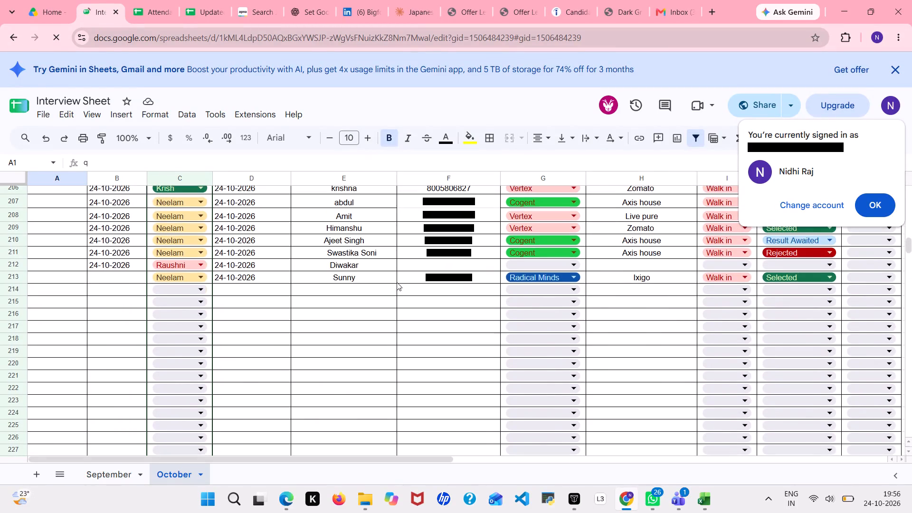
{"action": "scroll", "coordinate": [397, 282], "scroll_direction": "up", "scroll_amount": 1}
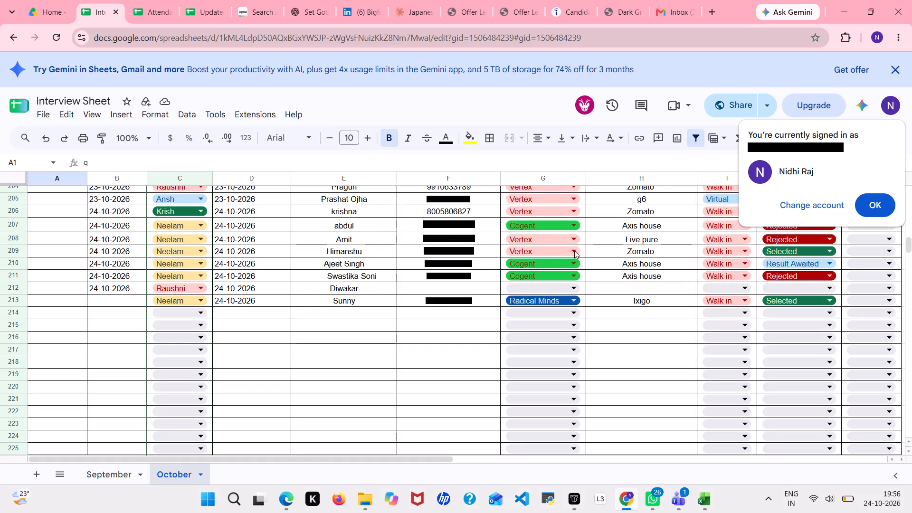
{"action": "left_click", "coordinate": [873, 205]}
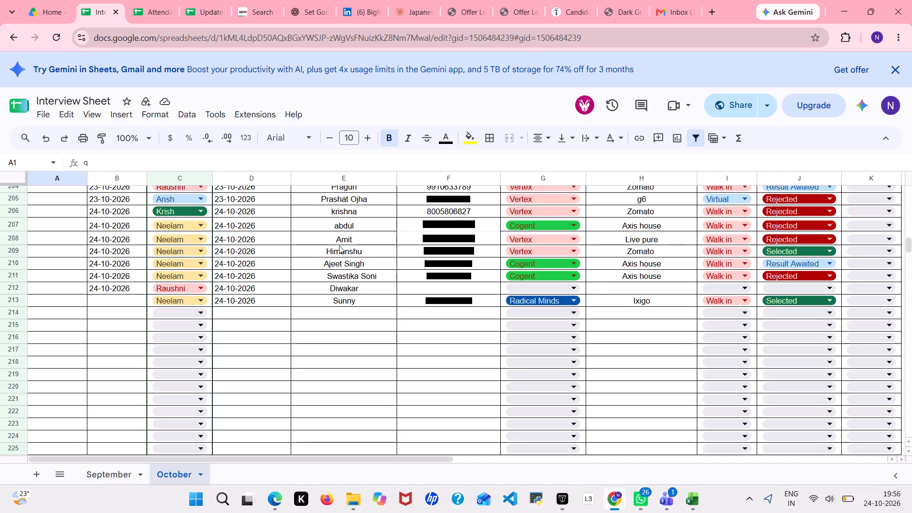
Return to the Titan draft's attachment picker and look through recent Downloads for resumes matching the listed candidates.
{"action": "left_click", "coordinate": [566, 503]}
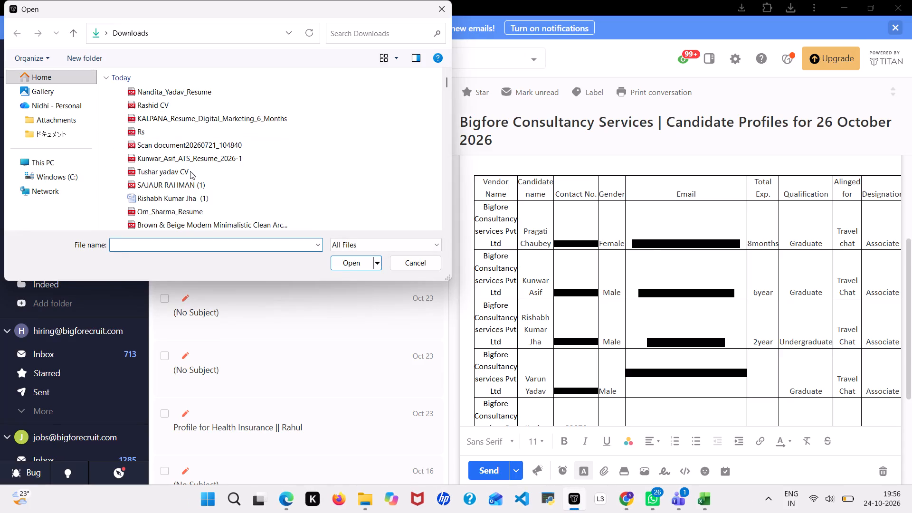
{"action": "scroll", "coordinate": [190, 179], "scroll_direction": "down", "scroll_amount": 1}
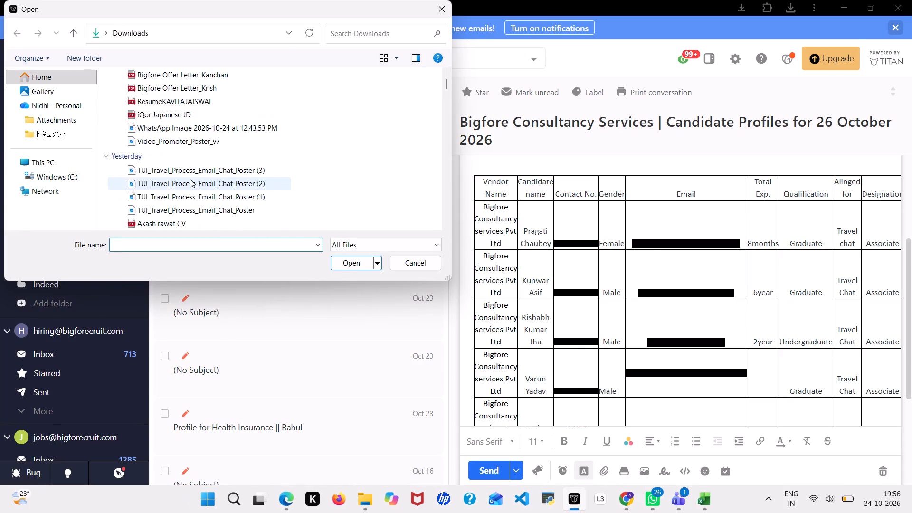
{"action": "scroll", "coordinate": [190, 179], "scroll_direction": "up", "scroll_amount": 4}
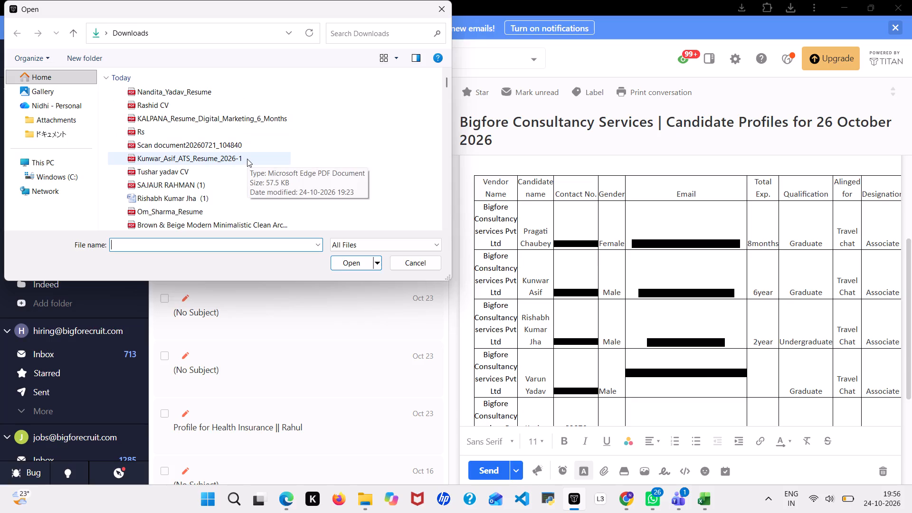
{"action": "scroll", "coordinate": [216, 118], "scroll_direction": "down", "scroll_amount": 1}
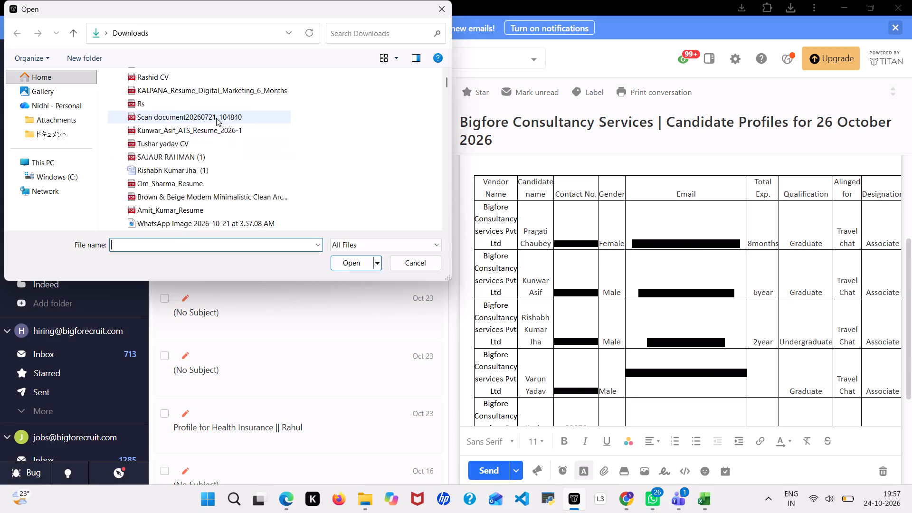
{"action": "scroll", "coordinate": [216, 118], "scroll_direction": "down", "scroll_amount": 2}
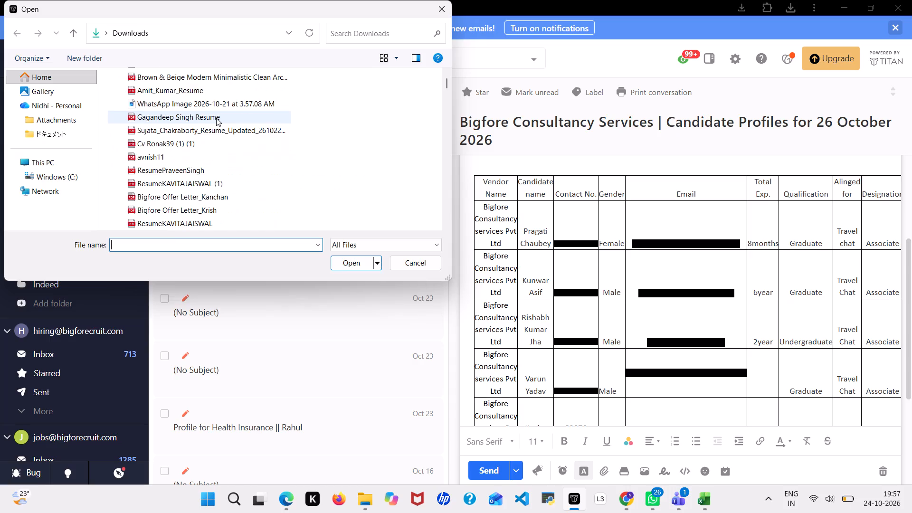
{"action": "scroll", "coordinate": [216, 118], "scroll_direction": "down", "scroll_amount": 1}
{"action": "scroll", "coordinate": [246, 173], "scroll_direction": "up", "scroll_amount": 1}
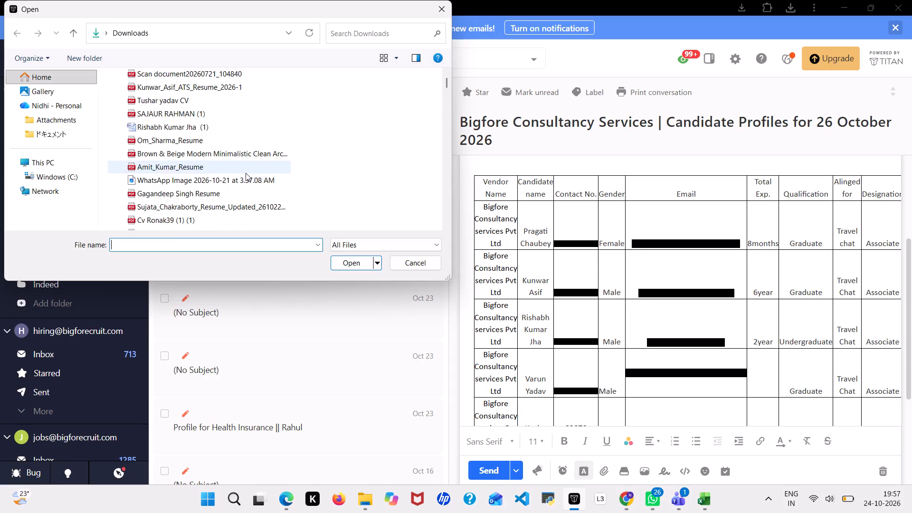
{"action": "scroll", "coordinate": [246, 173], "scroll_direction": "up", "scroll_amount": 1}
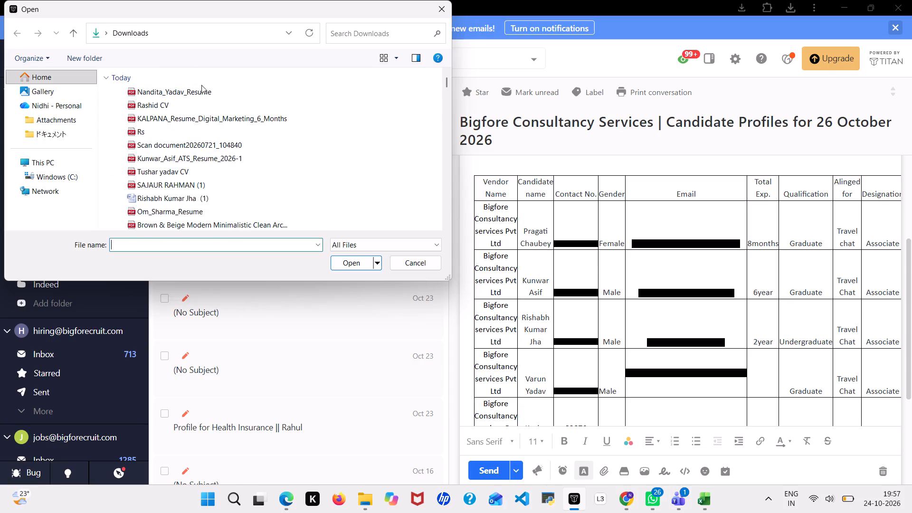
{"action": "scroll", "coordinate": [315, 206], "scroll_direction": "down", "scroll_amount": 1}
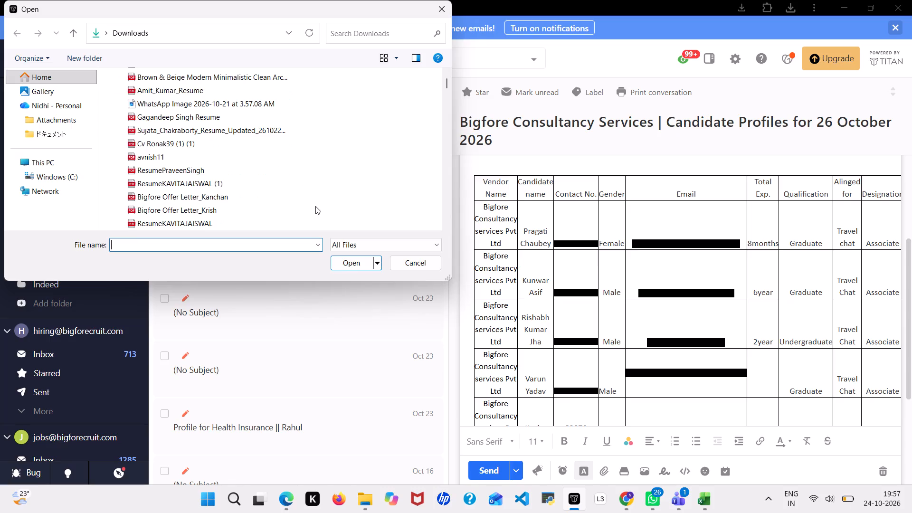
{"action": "scroll", "coordinate": [315, 206], "scroll_direction": "down", "scroll_amount": 1}
{"action": "scroll", "coordinate": [323, 155], "scroll_direction": "down", "scroll_amount": 1}
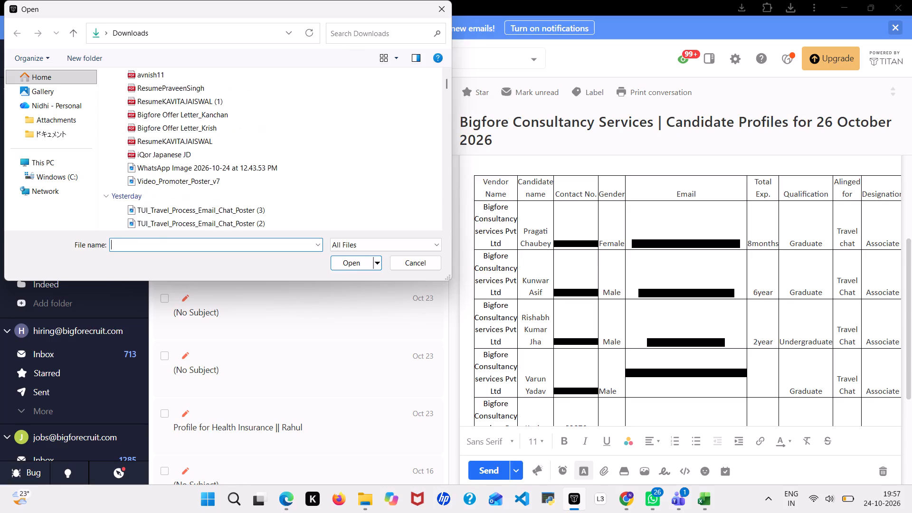
Search Downloads for "Pra" to look for the first-listed candidate Pragati's resume, and clear the search.
{"action": "left_click", "coordinate": [352, 34]}
{"action": "left_click", "coordinate": [352, 34]}
{"action": "type", "text": "Pra"}
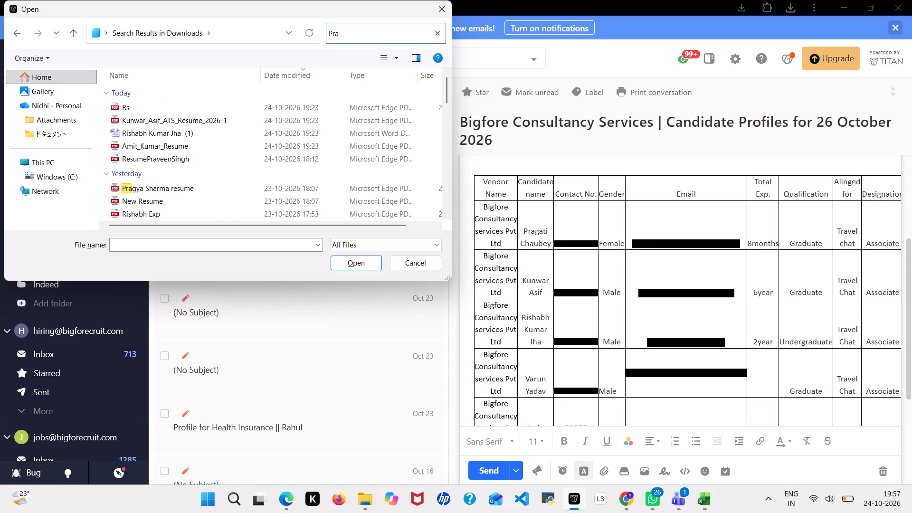
{"action": "key", "text": "BackSpace"}
{"action": "key", "text": "BackSpace"}
{"action": "key", "text": "BackSpace"}
{"action": "type", "text": "Pra"}
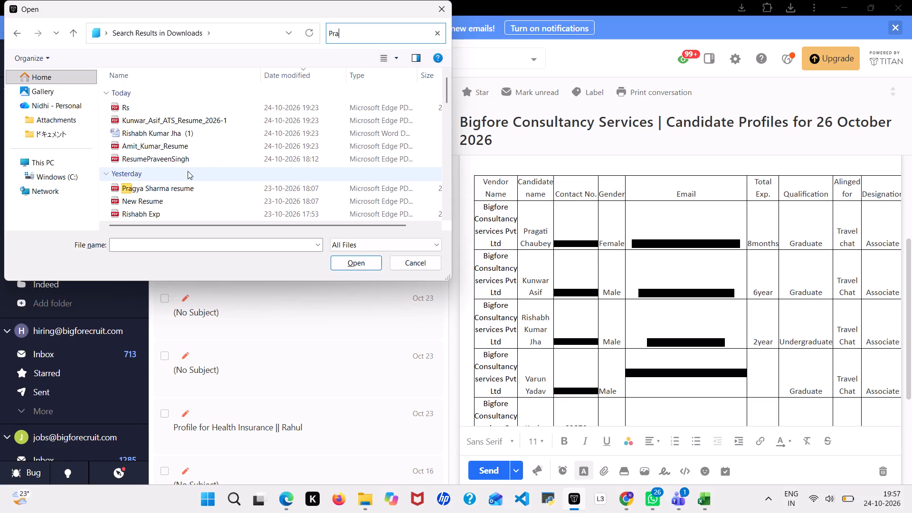
{"action": "key", "text": "BackSpace"}
{"action": "key", "text": "BackSpace"}
{"action": "key", "text": "BackSpace"}
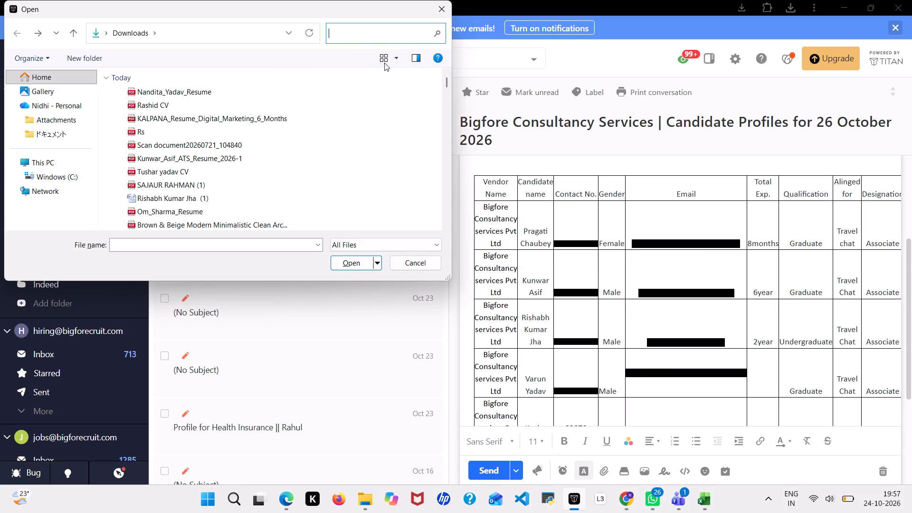
{"action": "type", "text": "Kumar"}
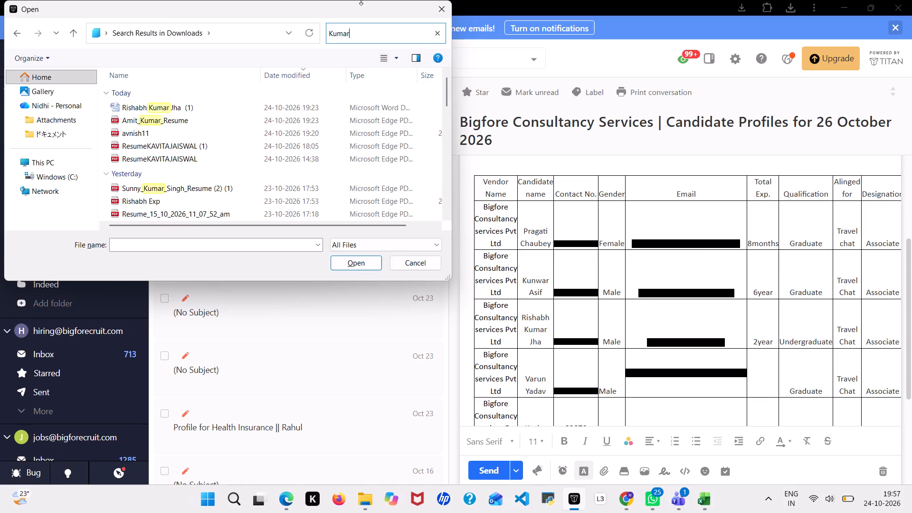
{"action": "left_click", "coordinate": [170, 197]}
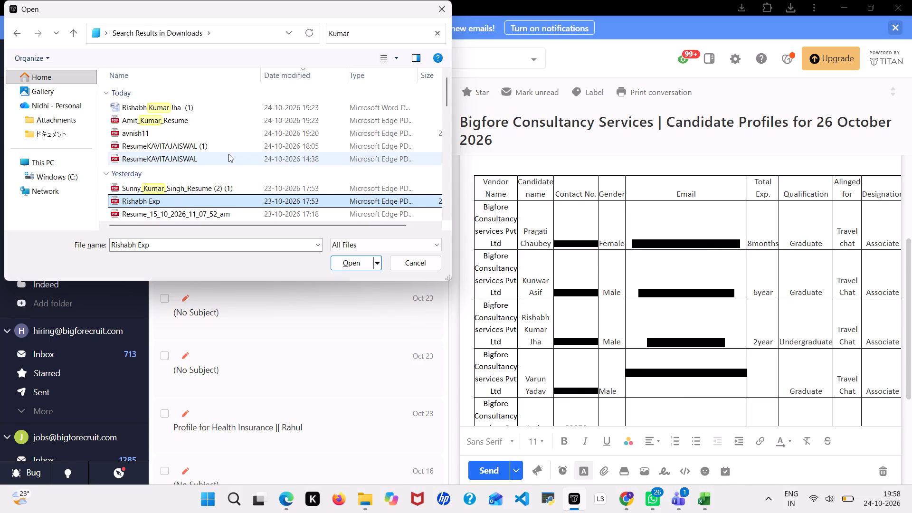
{"action": "scroll", "coordinate": [228, 154], "scroll_direction": "down", "scroll_amount": 1}
{"action": "scroll", "coordinate": [228, 154], "scroll_direction": "up", "scroll_amount": 1}
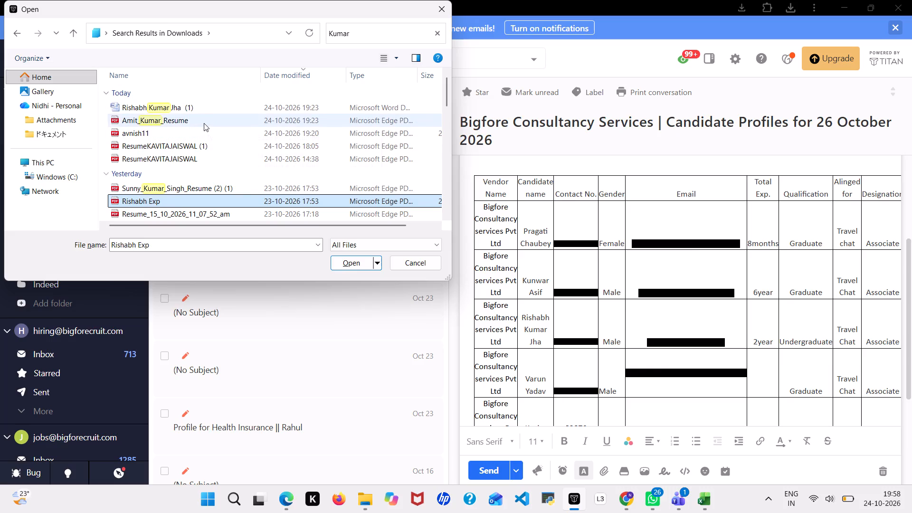
{"action": "left_click", "coordinate": [278, 104]}
{"action": "left_click", "coordinate": [350, 264]}
{"action": "scroll", "coordinate": [567, 318], "scroll_direction": "down", "scroll_amount": 1}
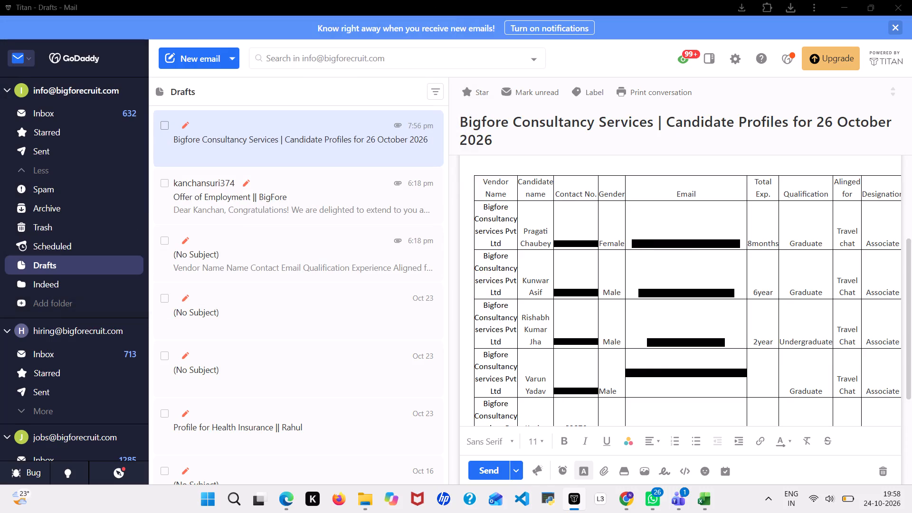
{"action": "scroll", "coordinate": [567, 318], "scroll_direction": "down", "scroll_amount": 2}
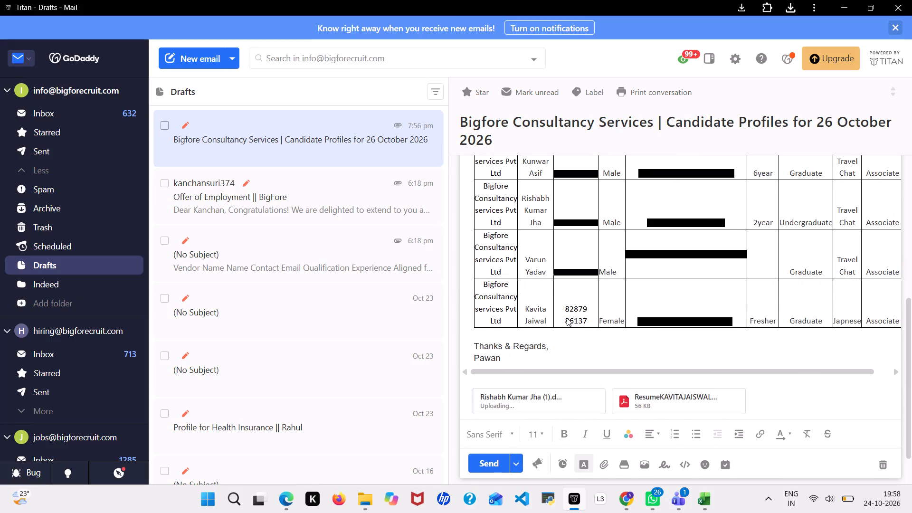
{"action": "scroll", "coordinate": [567, 318], "scroll_direction": "up", "scroll_amount": 1}
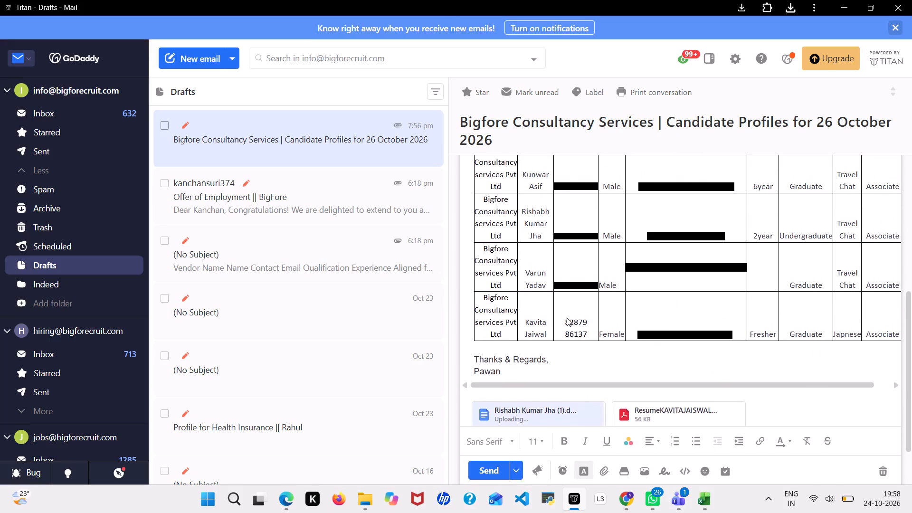
{"action": "scroll", "coordinate": [567, 318], "scroll_direction": "up", "scroll_amount": 1}
{"action": "scroll", "coordinate": [567, 318], "scroll_direction": "left", "scroll_amount": 1}
{"action": "scroll", "coordinate": [567, 318], "scroll_direction": "right", "scroll_amount": 1}
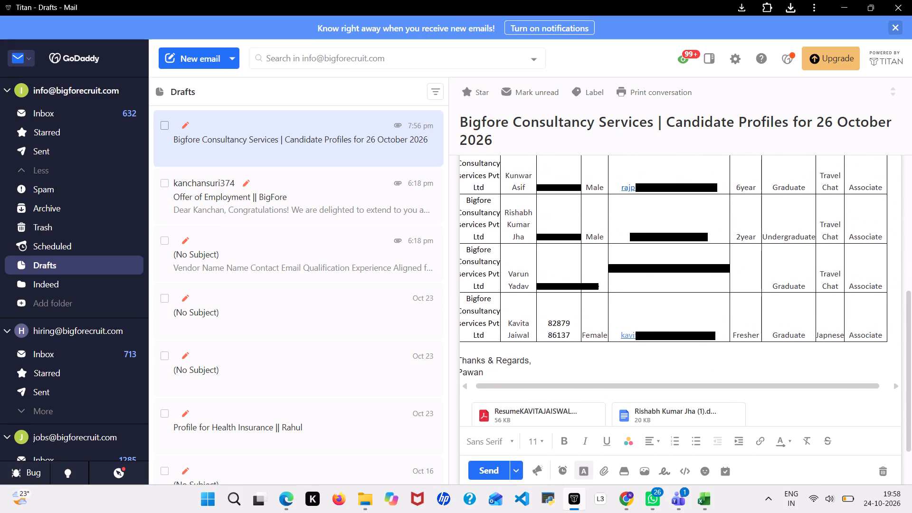
Open the draft's attachment picker and check the candidate list in the Vertex daily Tracker in Excel before returning to Titan.
{"action": "left_click", "coordinate": [606, 471]}
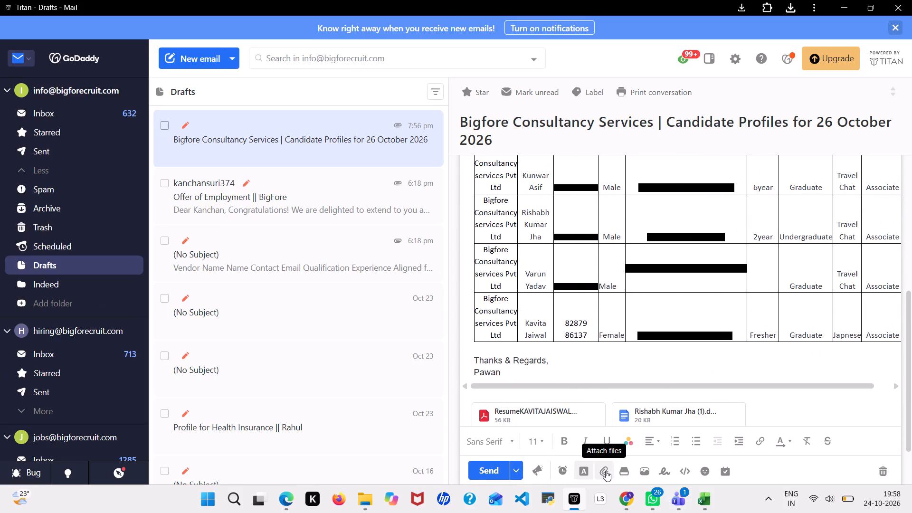
{"action": "left_click", "coordinate": [594, 384]}
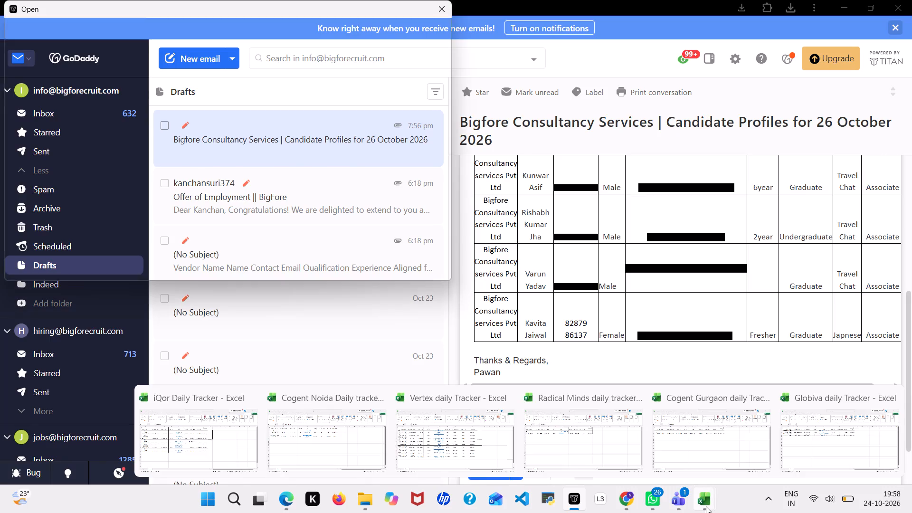
{"action": "left_click", "coordinate": [502, 452]}
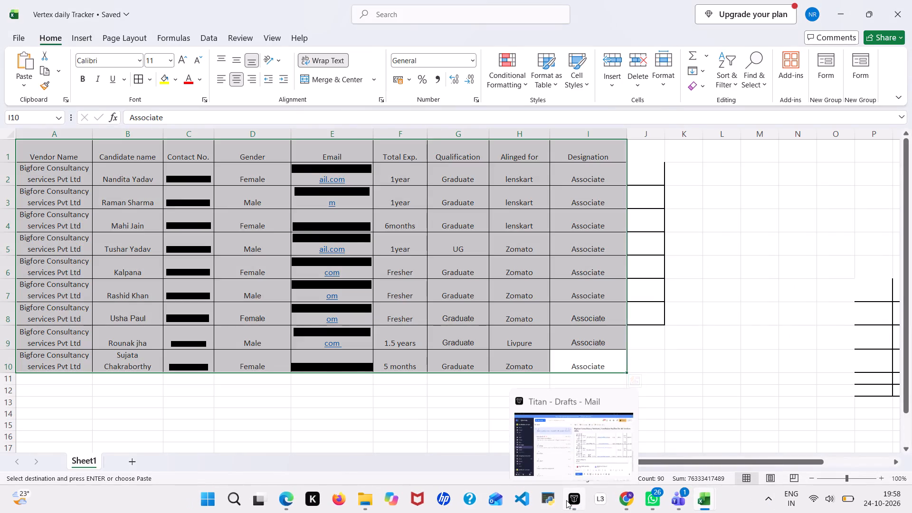
{"action": "left_click", "coordinate": [582, 458]}
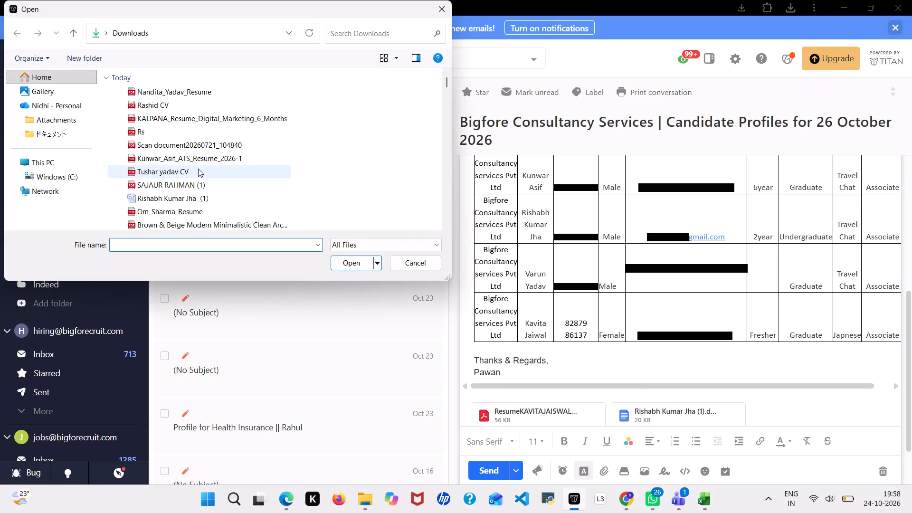
Search Downloads for "Var" to look for candidate Varun's resume, and clear the search.
{"action": "scroll", "coordinate": [199, 174], "scroll_direction": "down", "scroll_amount": 1}
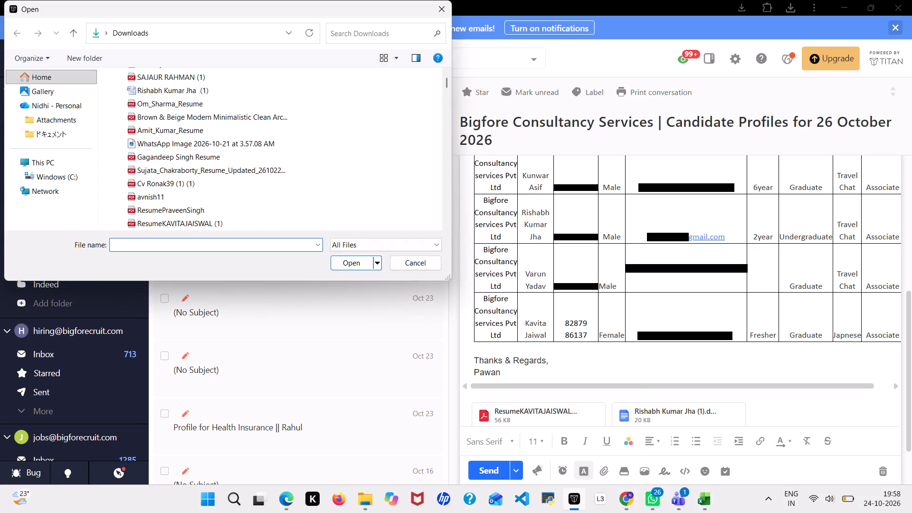
{"action": "left_click", "coordinate": [360, 34]}
{"action": "left_click", "coordinate": [360, 34]}
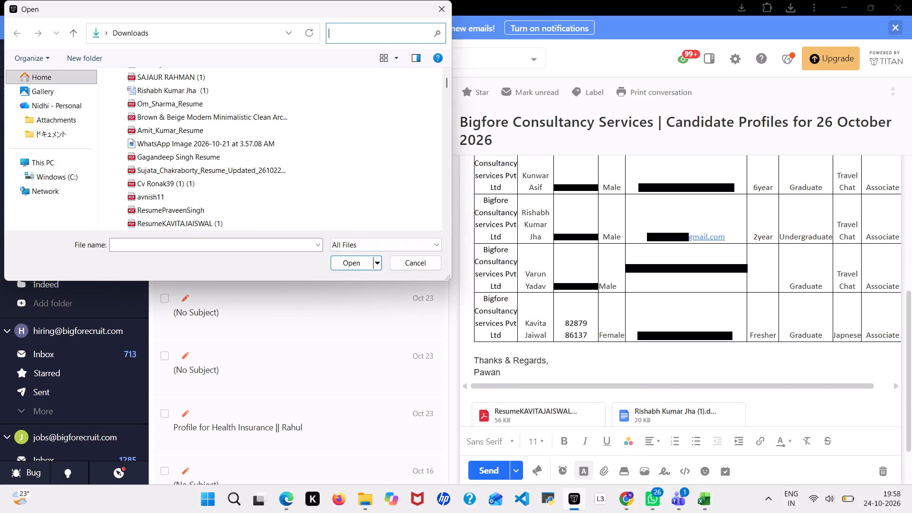
{"action": "key", "text": "shift+v"}
{"action": "type", "text": "ar"}
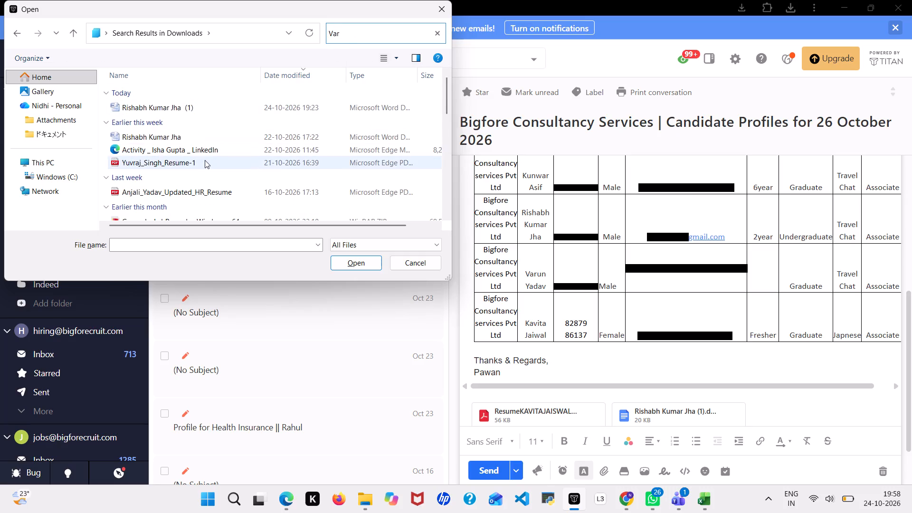
{"action": "key", "text": "BackSpace"}
{"action": "key", "text": "BackSpace"}
{"action": "key", "text": "BackSpace"}
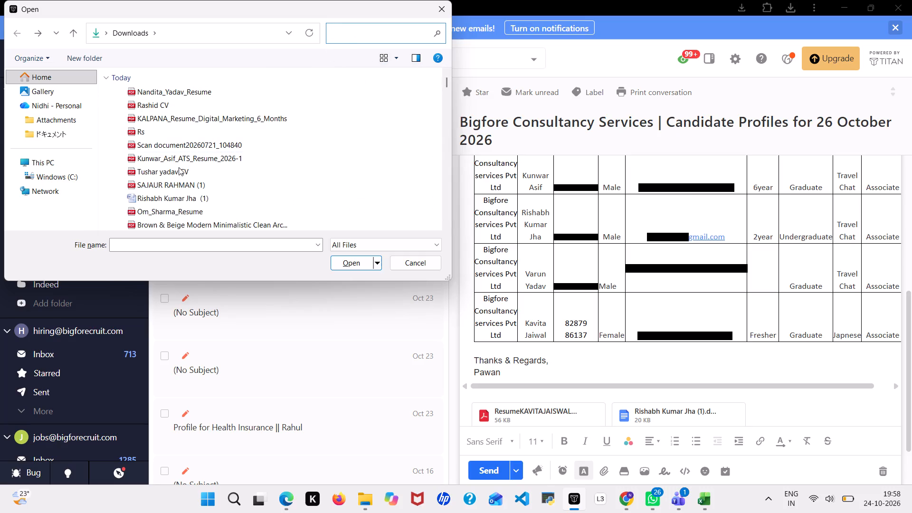
Look through today's files in Downloads for the resumes still missing from the draft.
{"action": "scroll", "coordinate": [179, 167], "scroll_direction": "down", "scroll_amount": 2}
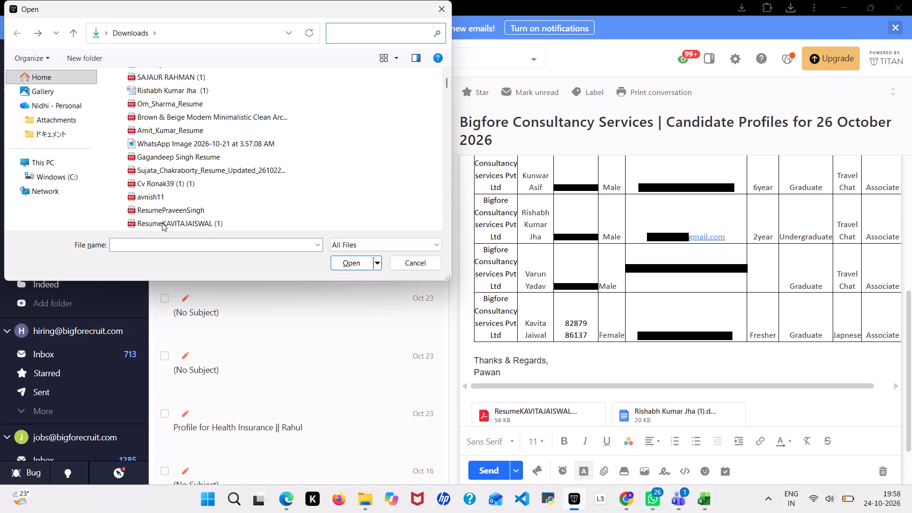
{"action": "scroll", "coordinate": [188, 179], "scroll_direction": "down", "scroll_amount": 1}
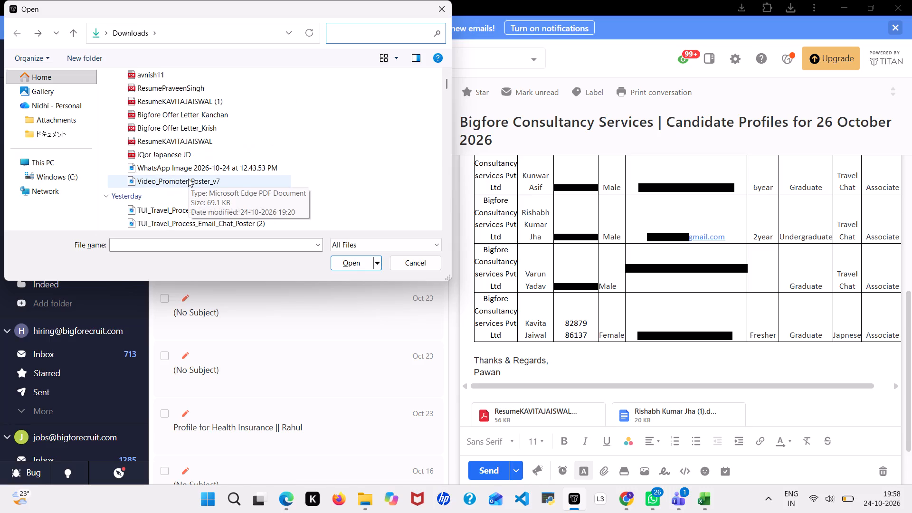
{"action": "scroll", "coordinate": [186, 161], "scroll_direction": "up", "scroll_amount": 2}
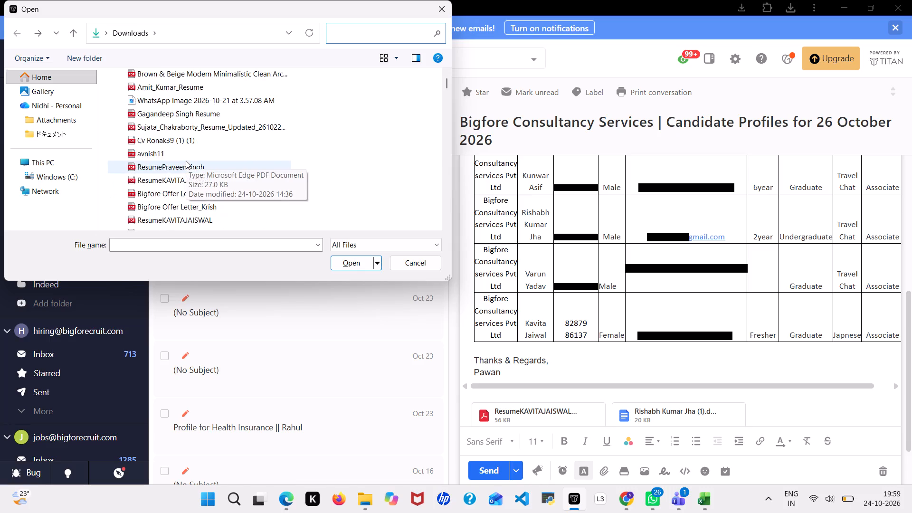
{"action": "scroll", "coordinate": [186, 161], "scroll_direction": "up", "scroll_amount": 3}
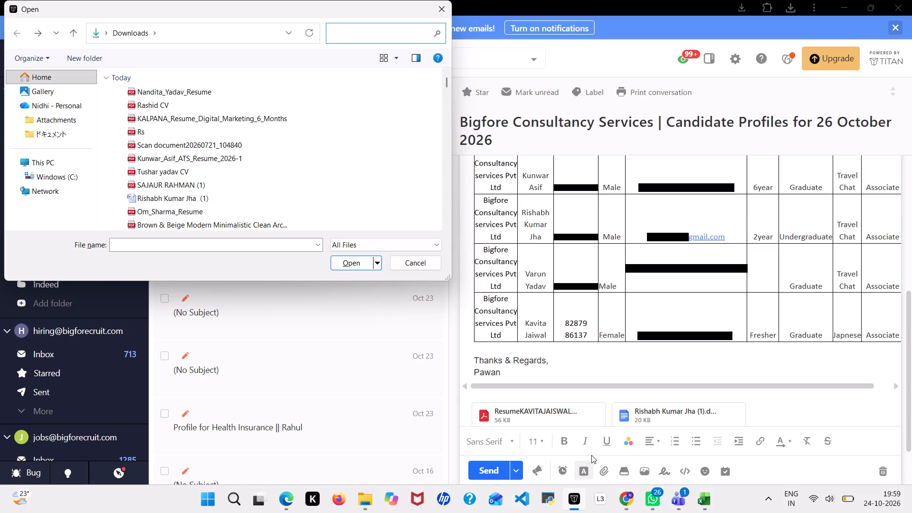
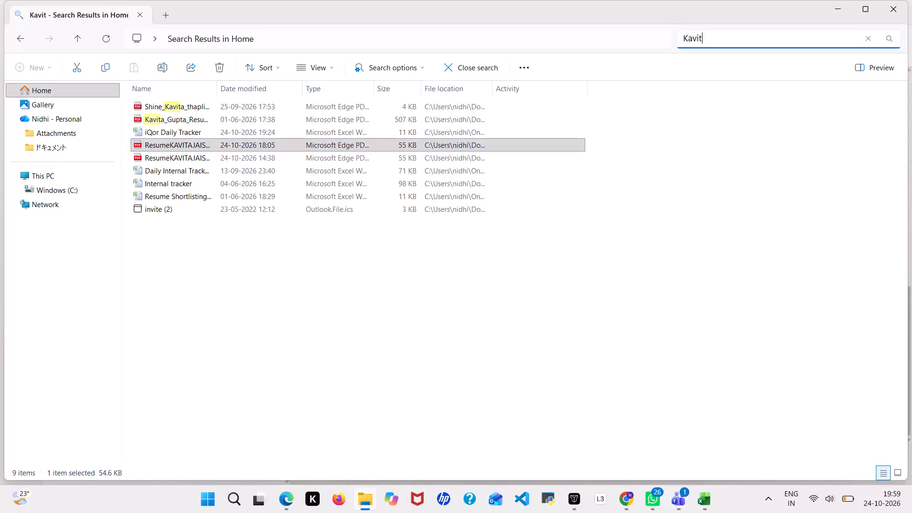
Search Home in File Explorer for "var" to find candidate Varun's resume.
{"action": "key", "text": "BackSpace"}
{"action": "key", "text": "BackSpace"}
{"action": "key", "text": "BackSpace"}
{"action": "key", "text": "BackSpace"}
{"action": "key", "text": "BackSpace"}
{"action": "key", "text": "BackSpace"}
{"action": "type", "text": "var"}
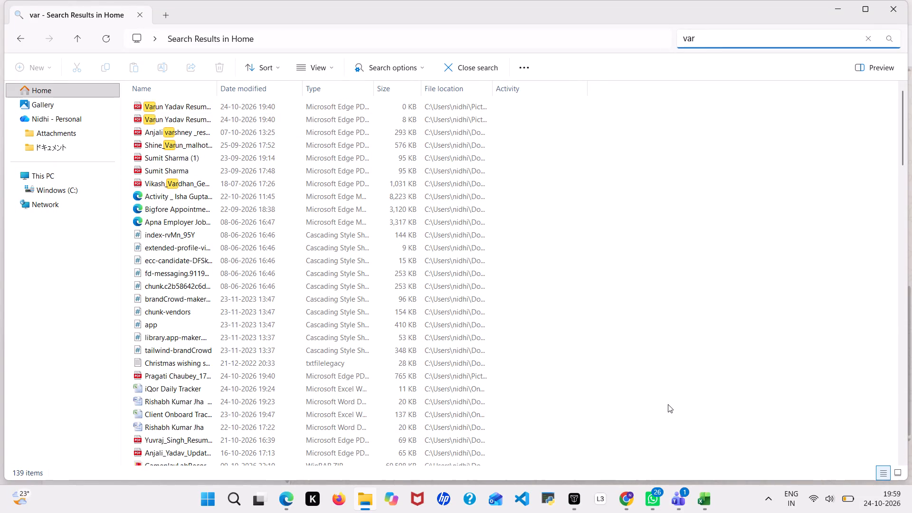
Return to the Titan draft and attach candidate Varun's Resume V2 PDF from the recent files in Home.
{"action": "left_click", "coordinate": [569, 499]}
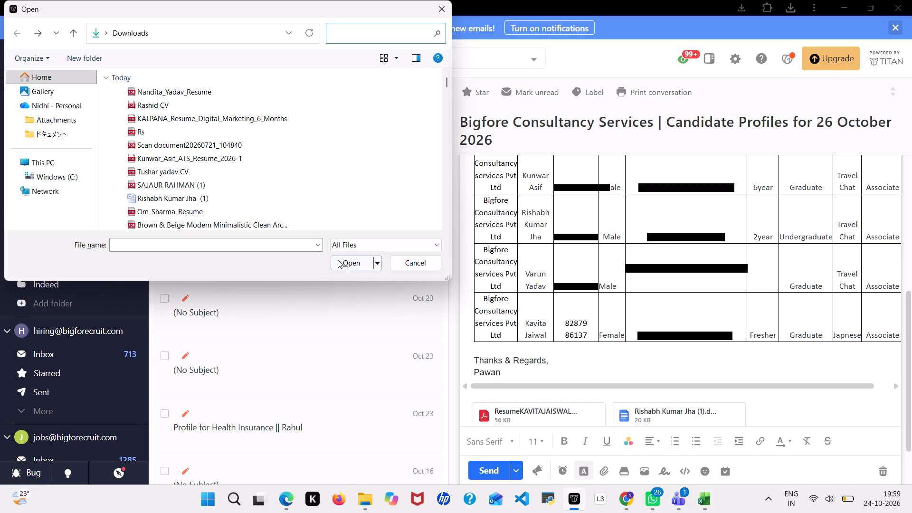
{"action": "double_click", "coordinate": [75, 74]}
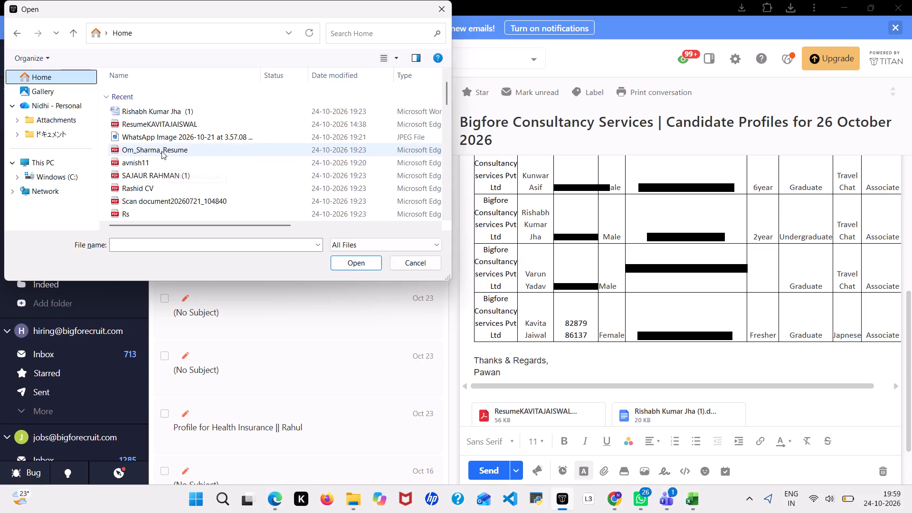
{"action": "scroll", "coordinate": [169, 161], "scroll_direction": "down", "scroll_amount": 1}
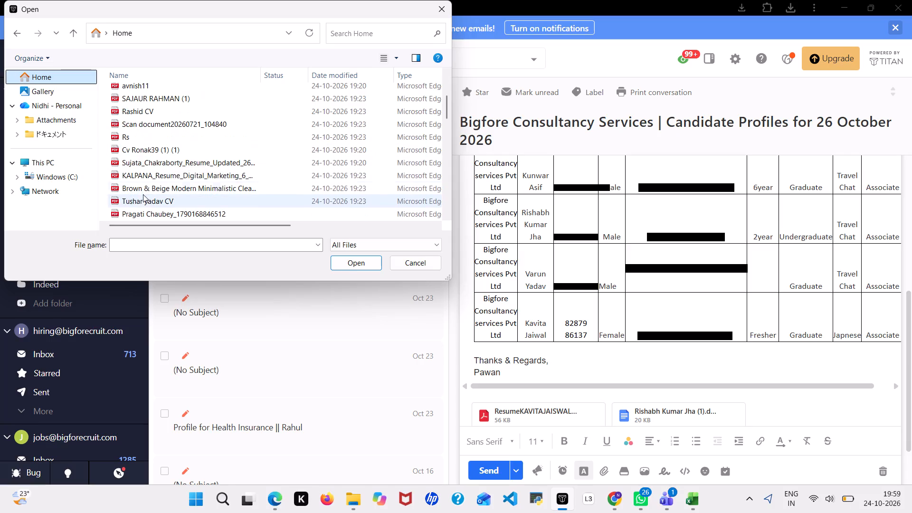
{"action": "scroll", "coordinate": [161, 173], "scroll_direction": "down", "scroll_amount": 1}
{"action": "right_click", "coordinate": [161, 173]}
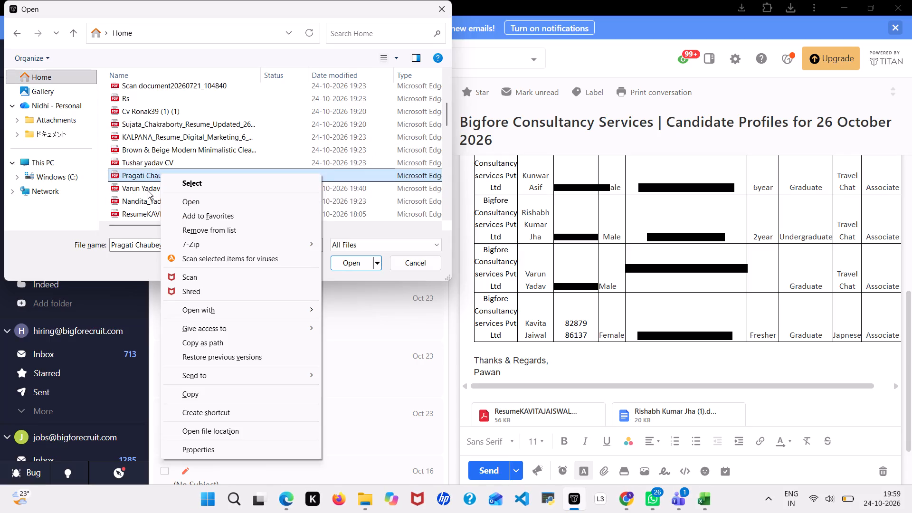
{"action": "left_click", "coordinate": [148, 190]}
{"action": "left_click", "coordinate": [148, 190]}
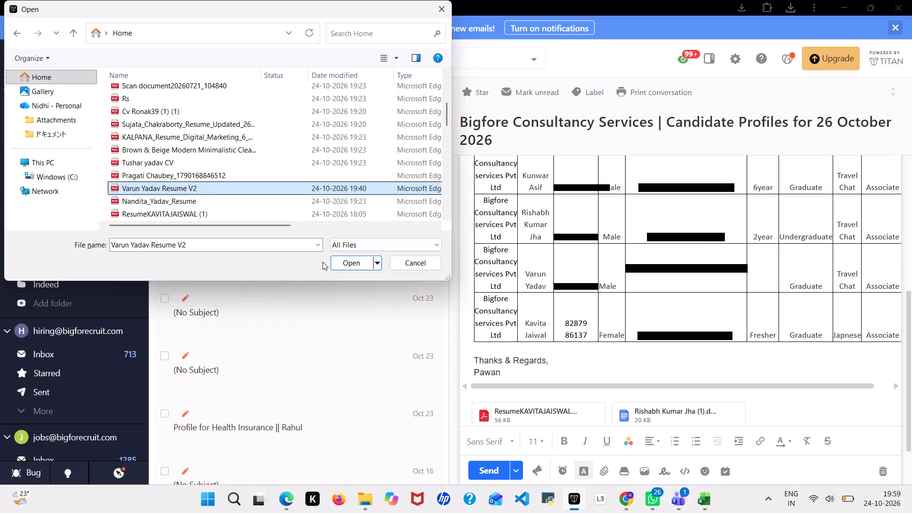
{"action": "left_click", "coordinate": [342, 262]}
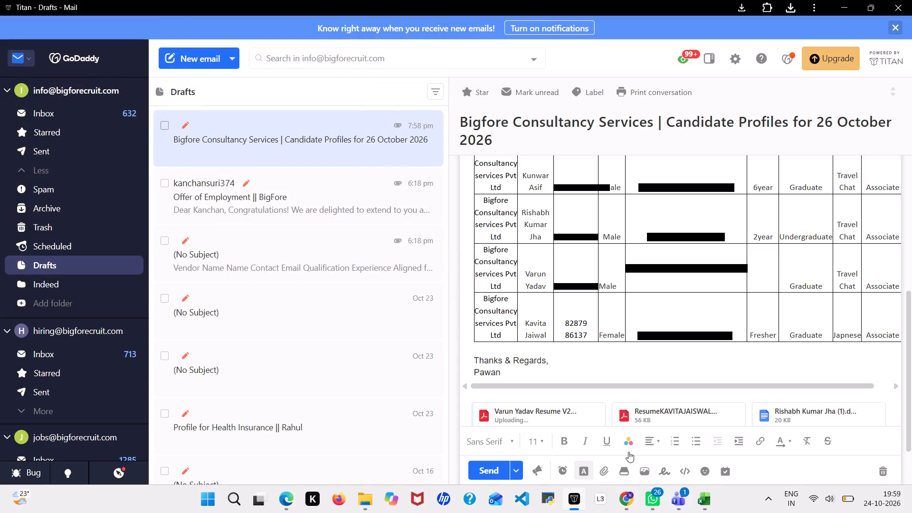
Attach candidate Pragati's resume PDF to the draft from the recent files in Home.
{"action": "left_click", "coordinate": [605, 468]}
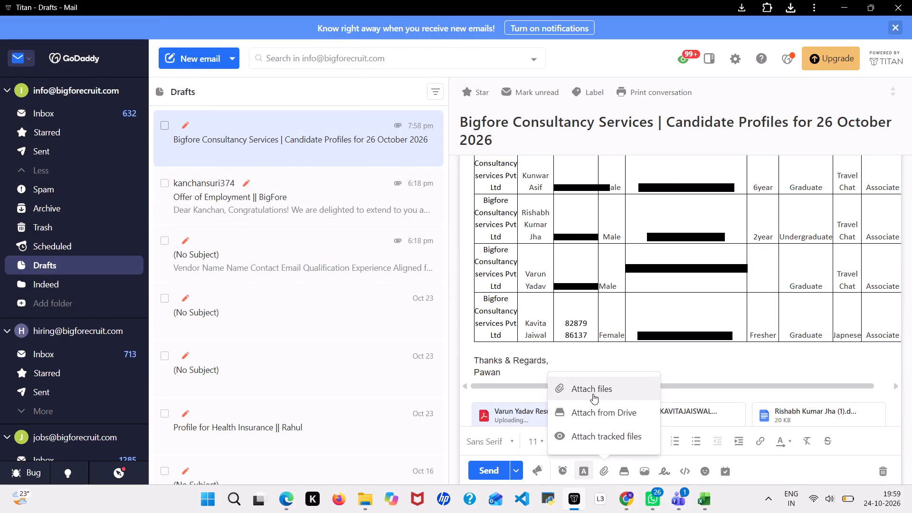
{"action": "left_click", "coordinate": [593, 394]}
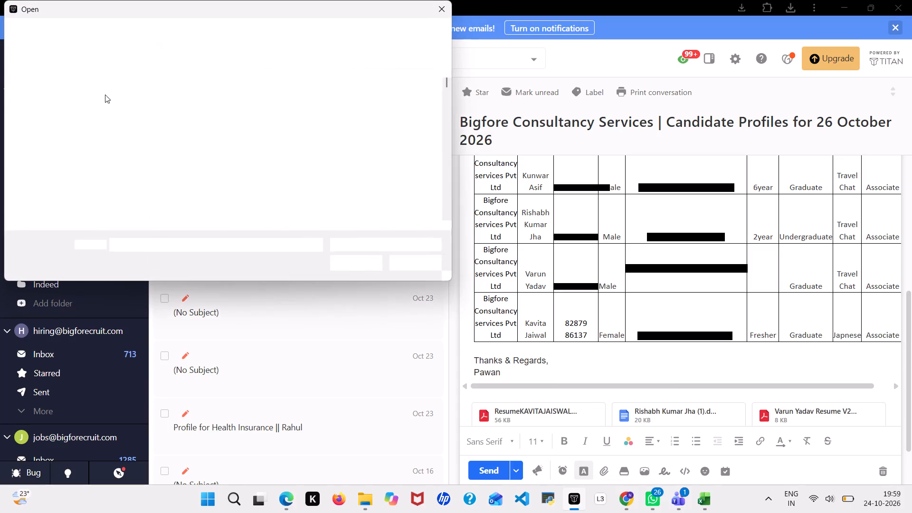
{"action": "double_click", "coordinate": [87, 79]}
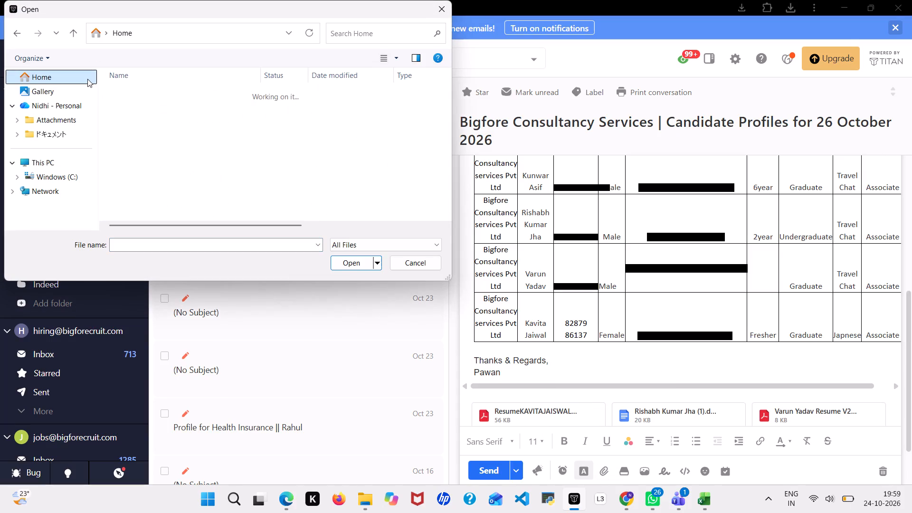
{"action": "scroll", "coordinate": [179, 154], "scroll_direction": "down", "scroll_amount": 1}
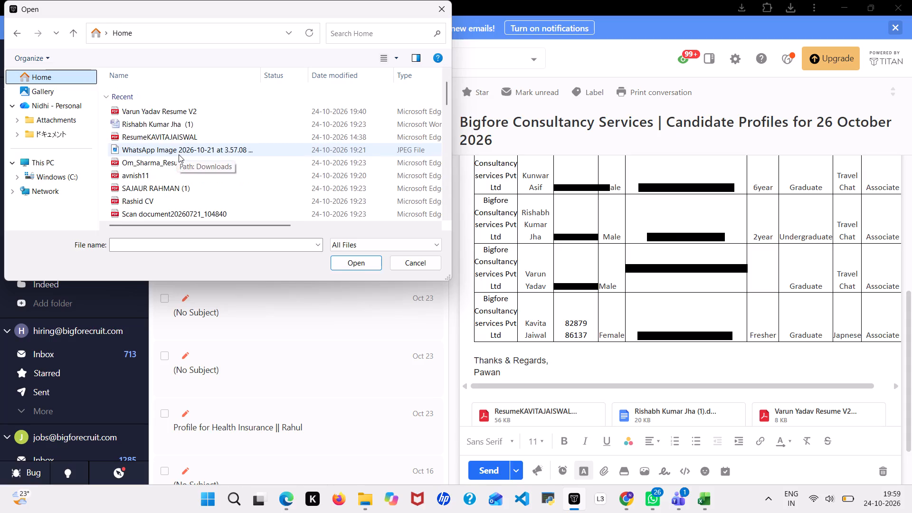
{"action": "scroll", "coordinate": [179, 154], "scroll_direction": "down", "scroll_amount": 1}
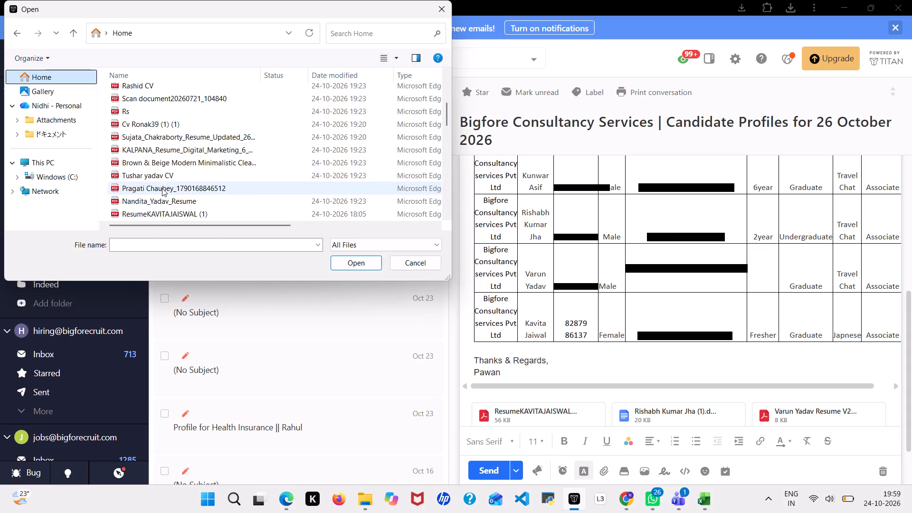
{"action": "left_click", "coordinate": [162, 188]}
{"action": "left_click", "coordinate": [356, 261]}
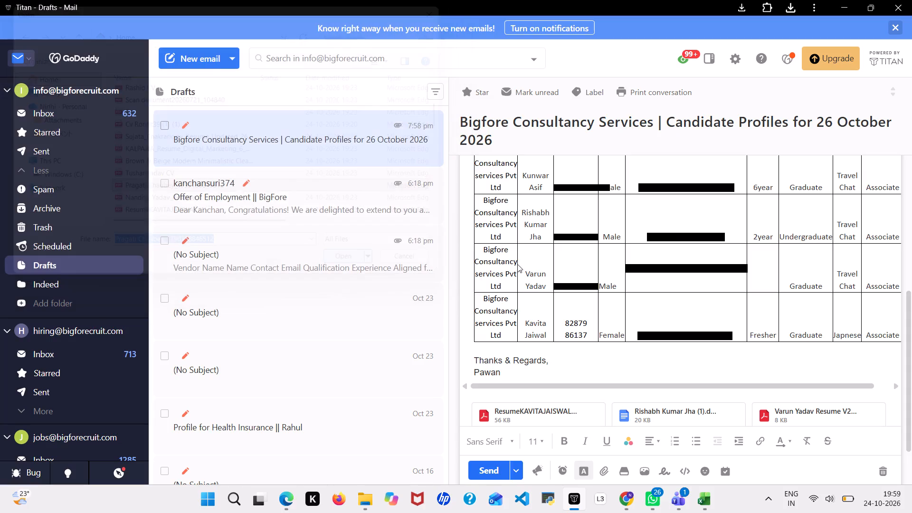
Check the draft's candidate table against its attached resumes.
{"action": "scroll", "coordinate": [538, 267], "scroll_direction": "up", "scroll_amount": 1}
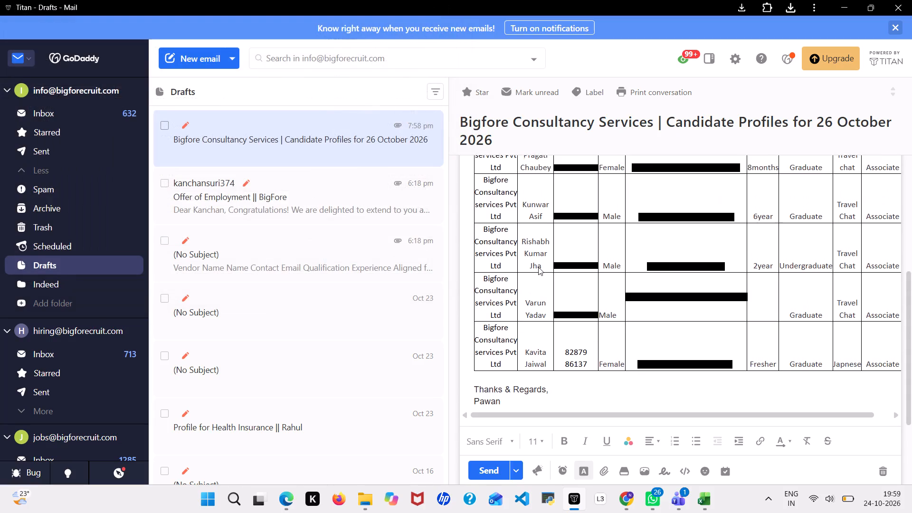
{"action": "scroll", "coordinate": [538, 267], "scroll_direction": "up", "scroll_amount": 3}
{"action": "scroll", "coordinate": [538, 267], "scroll_direction": "down", "scroll_amount": 1}
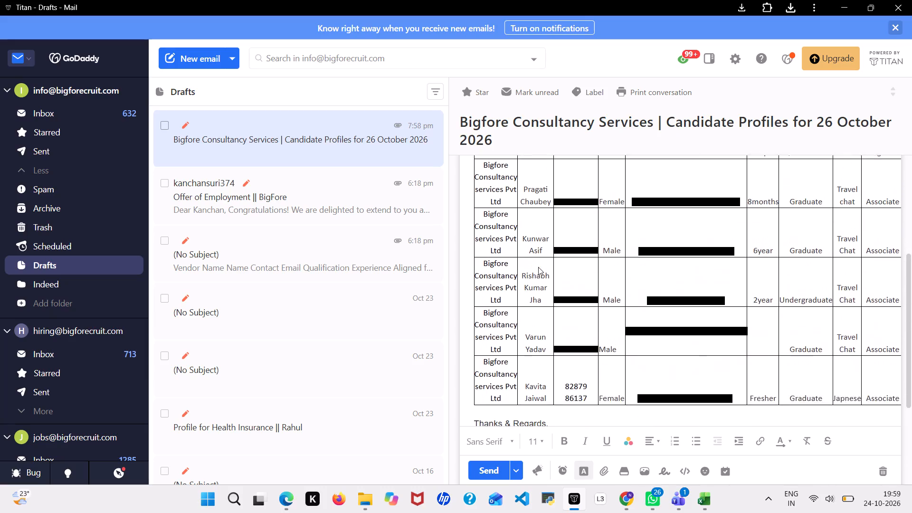
{"action": "scroll", "coordinate": [538, 267], "scroll_direction": "down", "scroll_amount": 1}
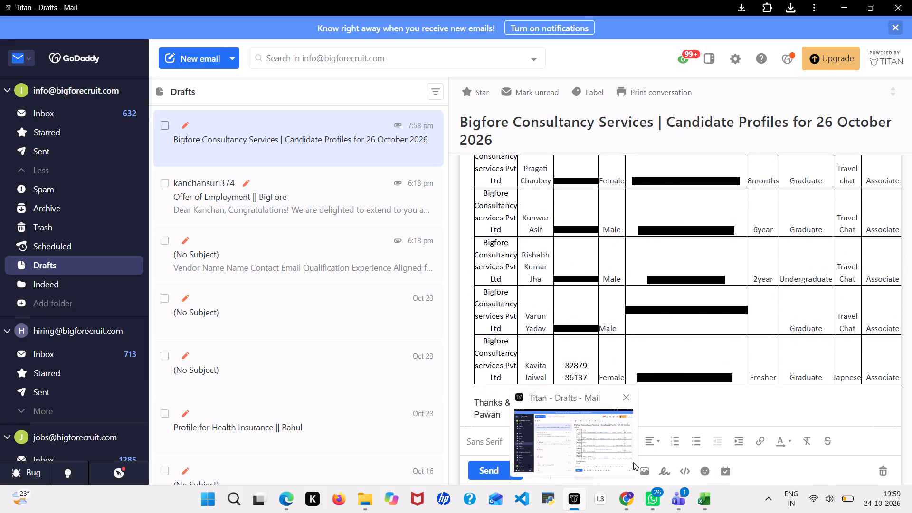
{"action": "scroll", "coordinate": [603, 372], "scroll_direction": "down", "scroll_amount": 1}
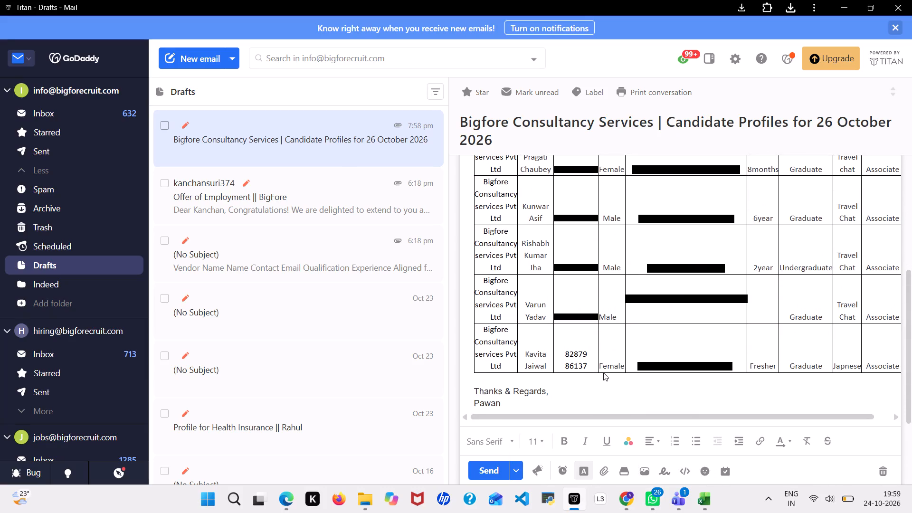
{"action": "scroll", "coordinate": [603, 372], "scroll_direction": "down", "scroll_amount": 2}
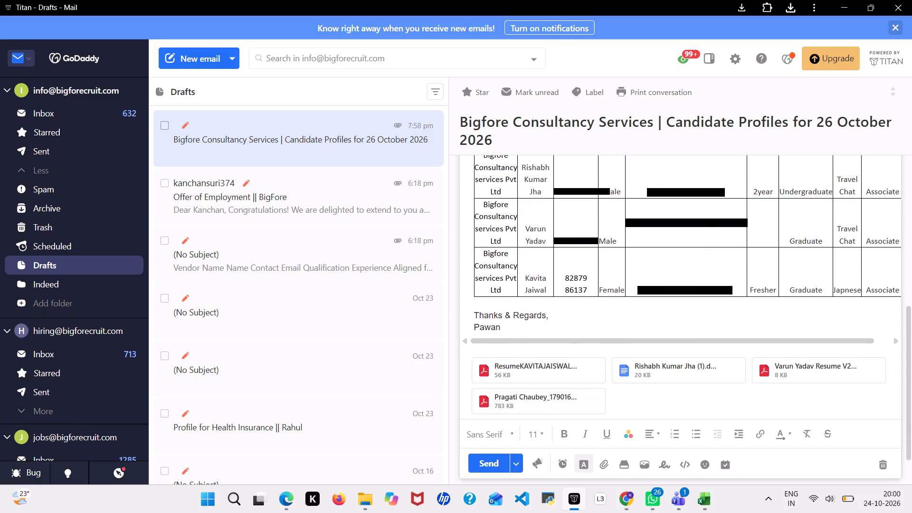
Look through Home's recent files in the draft's attachment picker for the resume still missing, and close the picker without attaching anything.
{"action": "left_click", "coordinate": [601, 462]}
{"action": "left_click", "coordinate": [597, 382]}
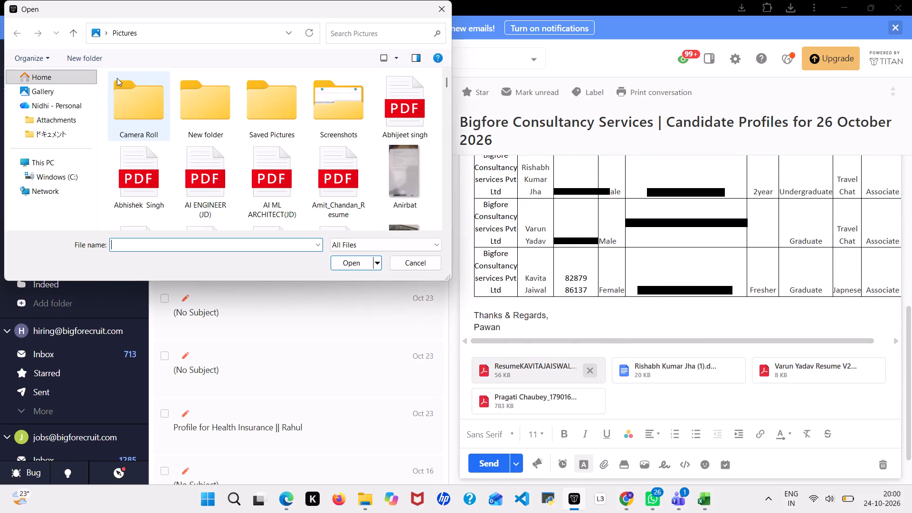
{"action": "double_click", "coordinate": [72, 77]}
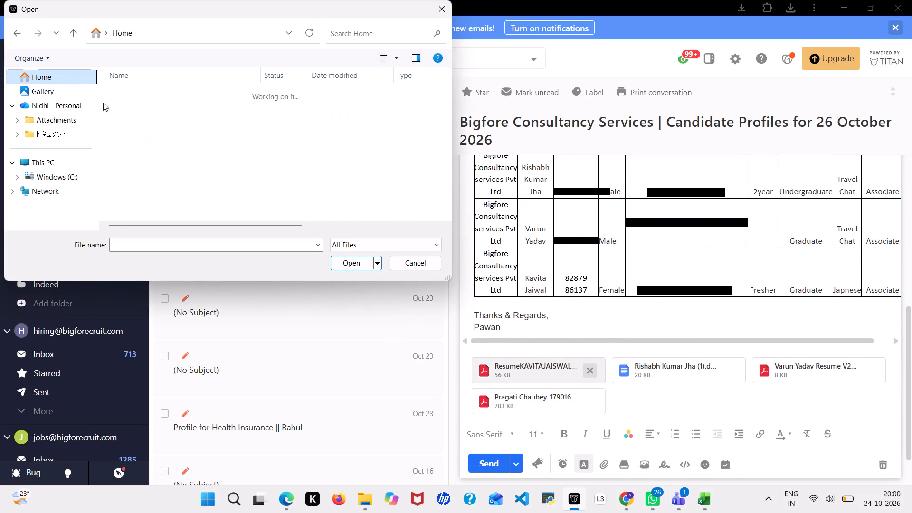
{"action": "scroll", "coordinate": [173, 158], "scroll_direction": "down", "scroll_amount": 1}
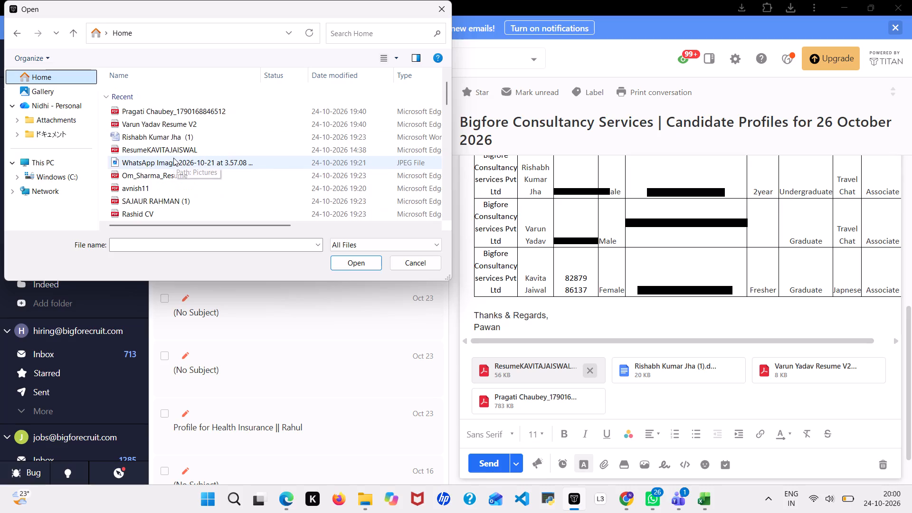
{"action": "scroll", "coordinate": [173, 158], "scroll_direction": "down", "scroll_amount": 2}
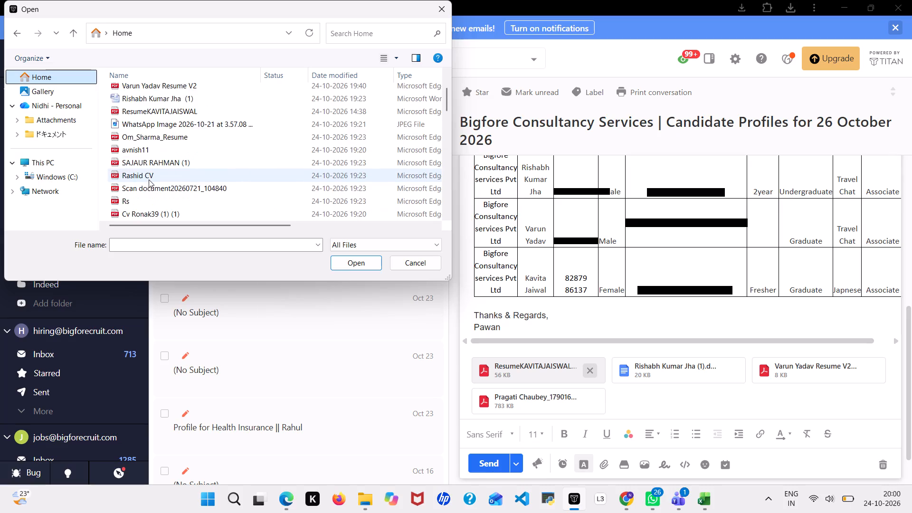
{"action": "scroll", "coordinate": [149, 180], "scroll_direction": "down", "scroll_amount": 2}
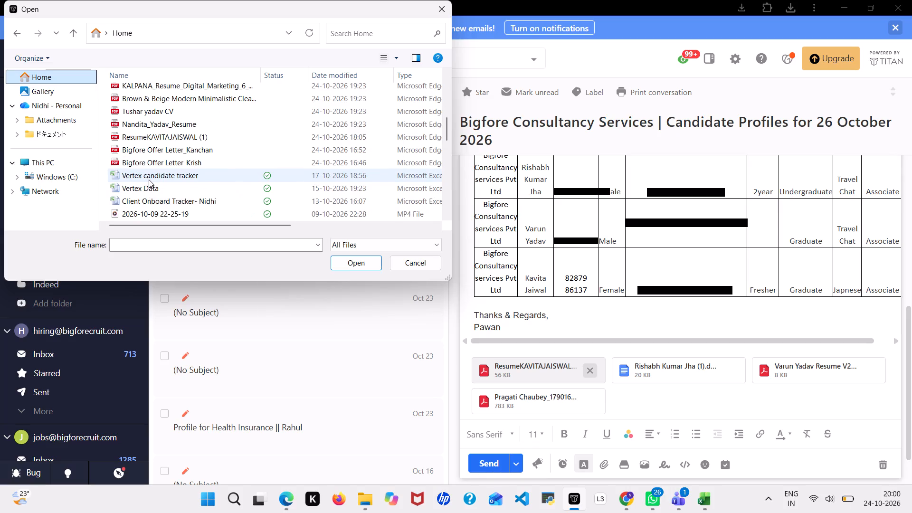
{"action": "scroll", "coordinate": [149, 180], "scroll_direction": "up", "scroll_amount": 3}
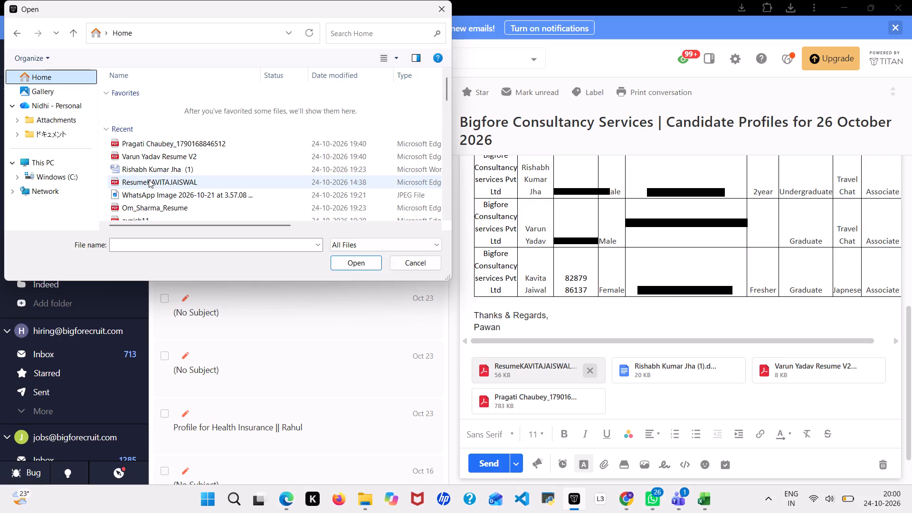
{"action": "left_click", "coordinate": [437, 9]}
Recheck the draft's candidate table and look through the recent download history for the missing resume.
{"action": "scroll", "coordinate": [572, 246], "scroll_direction": "up", "scroll_amount": 4}
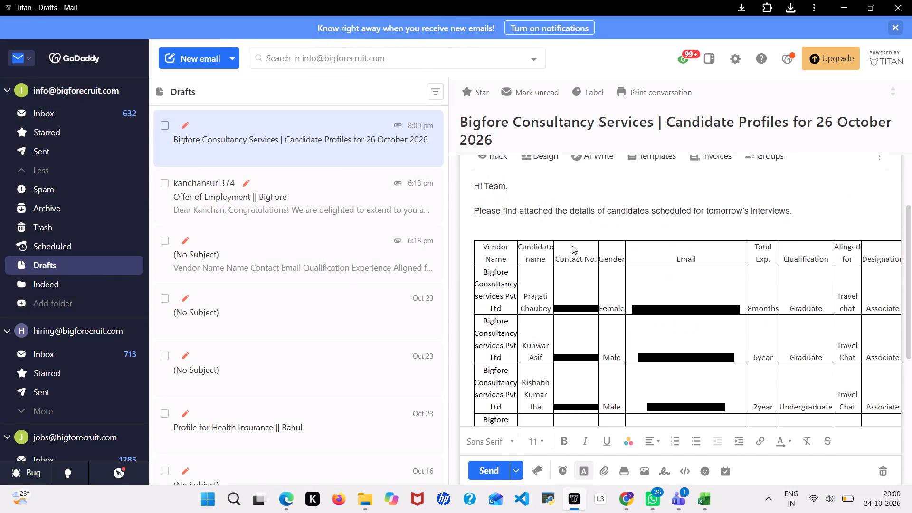
{"action": "scroll", "coordinate": [572, 246], "scroll_direction": "down", "scroll_amount": 2}
{"action": "scroll", "coordinate": [524, 216], "scroll_direction": "up", "scroll_amount": 1}
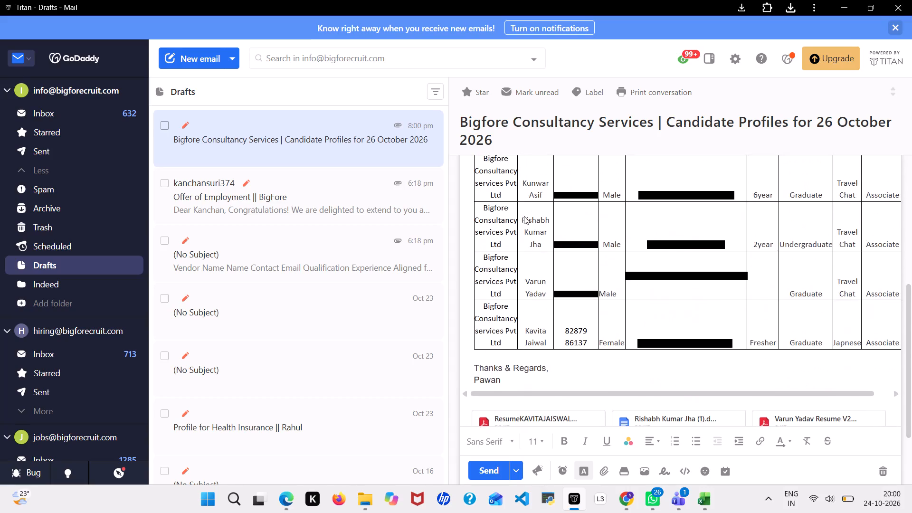
{"action": "scroll", "coordinate": [524, 216], "scroll_direction": "up", "scroll_amount": 1}
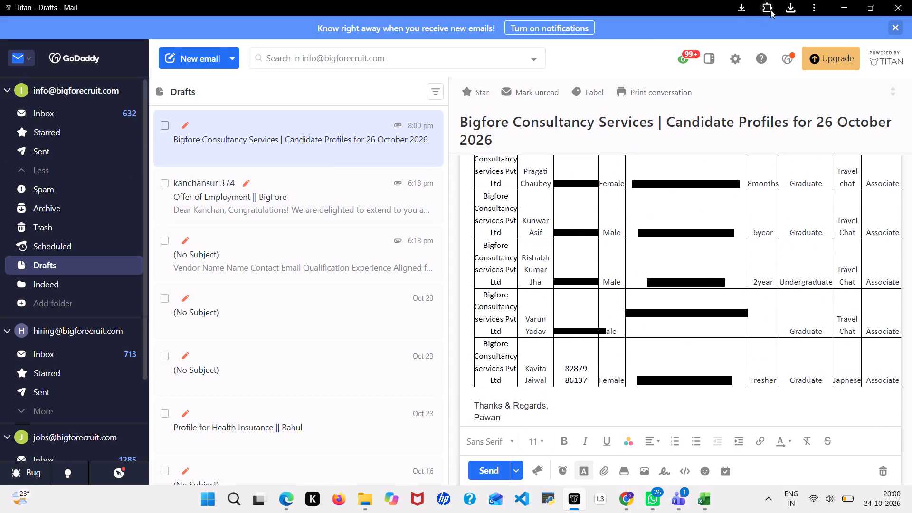
{"action": "left_click", "coordinate": [791, 3]}
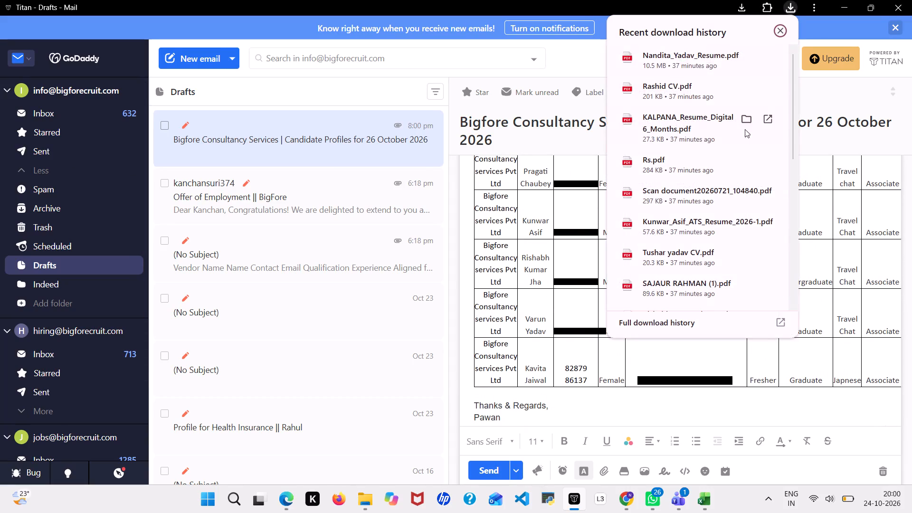
{"action": "scroll", "coordinate": [697, 106], "scroll_direction": "down", "scroll_amount": 1}
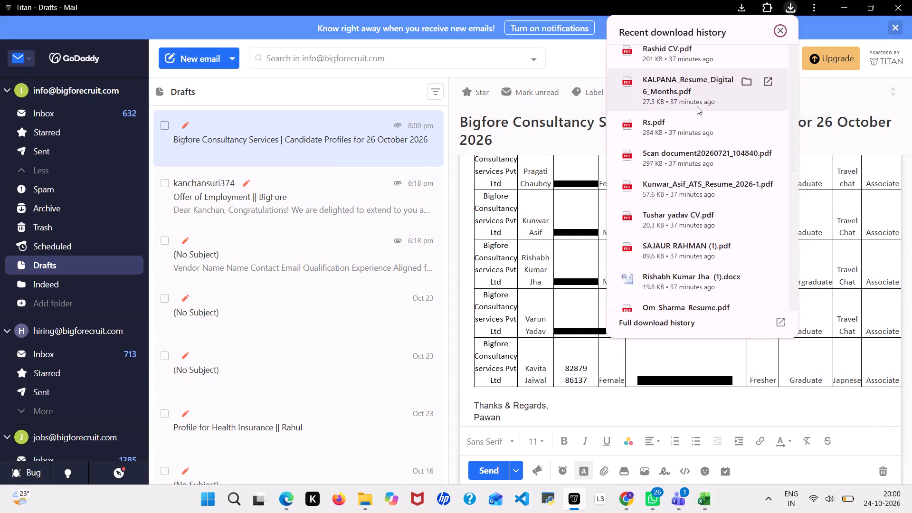
{"action": "scroll", "coordinate": [697, 106], "scroll_direction": "down", "scroll_amount": 1}
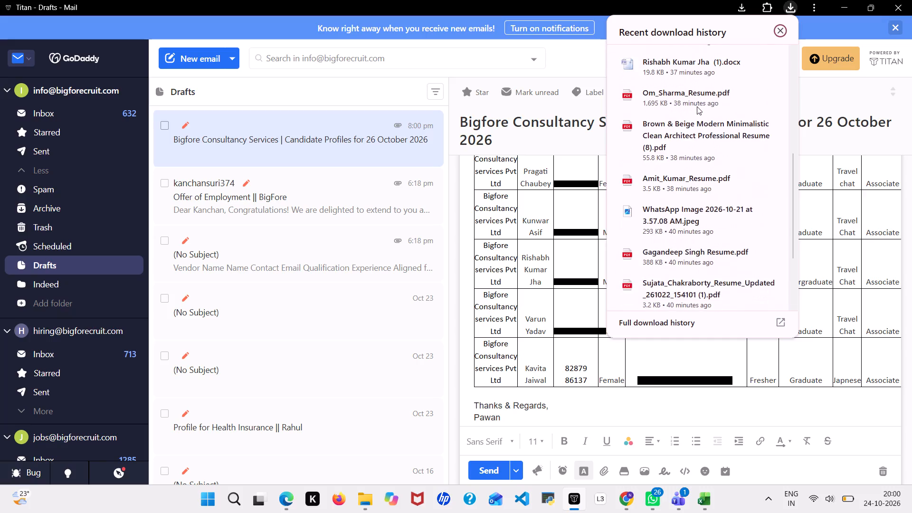
{"action": "scroll", "coordinate": [697, 106], "scroll_direction": "down", "scroll_amount": 1}
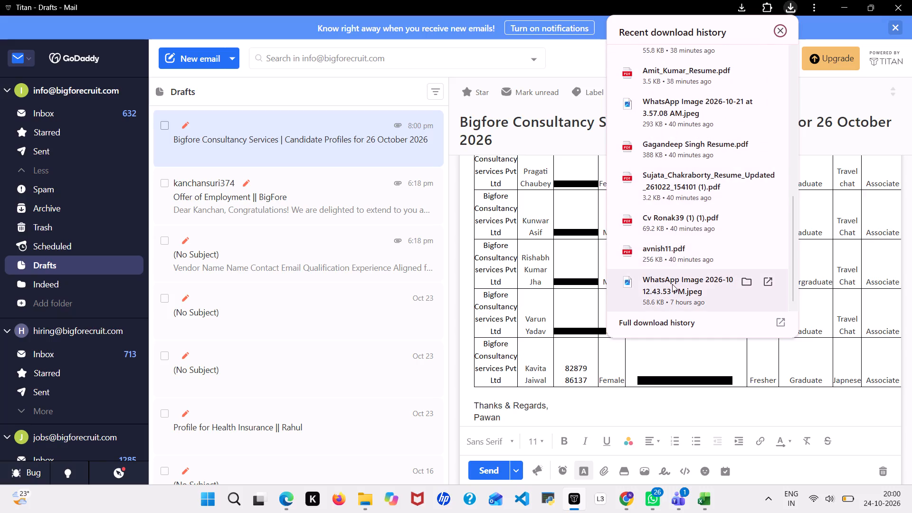
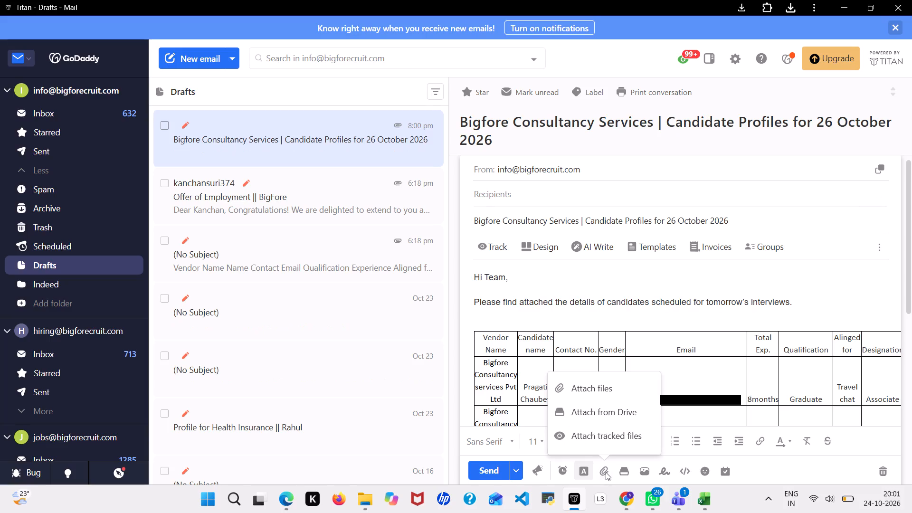
Search Home for "Asif" in the attachment picker, attach that candidate's ATS resume PDF to the draft, and check the attachments against the candidate table.
{"action": "left_click", "coordinate": [585, 390]}
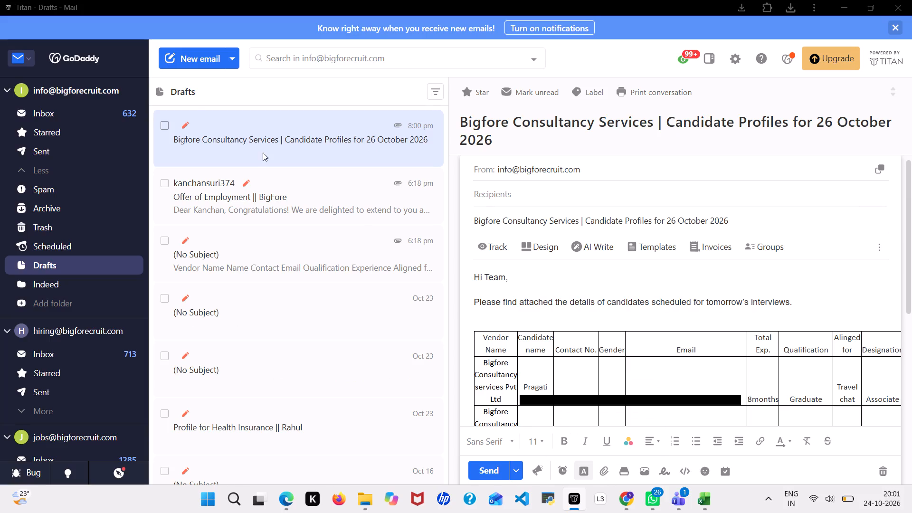
{"action": "double_click", "coordinate": [76, 78]}
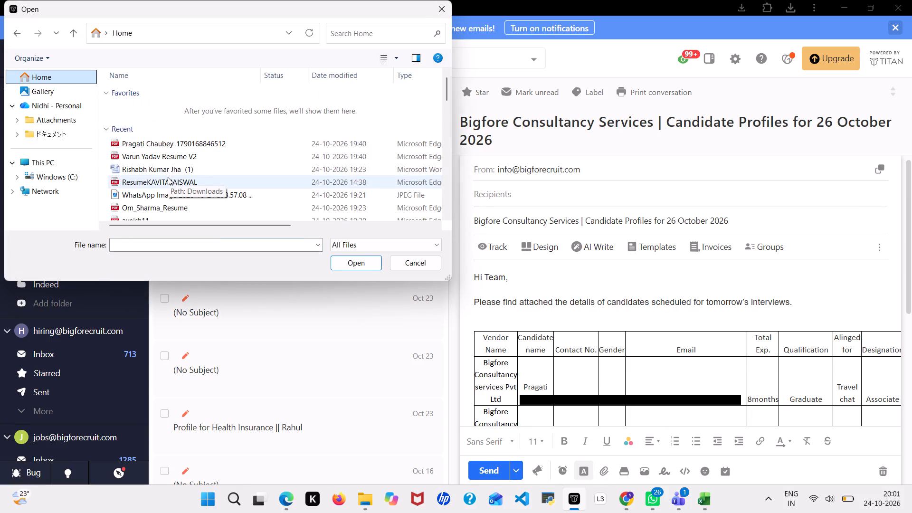
{"action": "scroll", "coordinate": [202, 158], "scroll_direction": "down", "scroll_amount": 2}
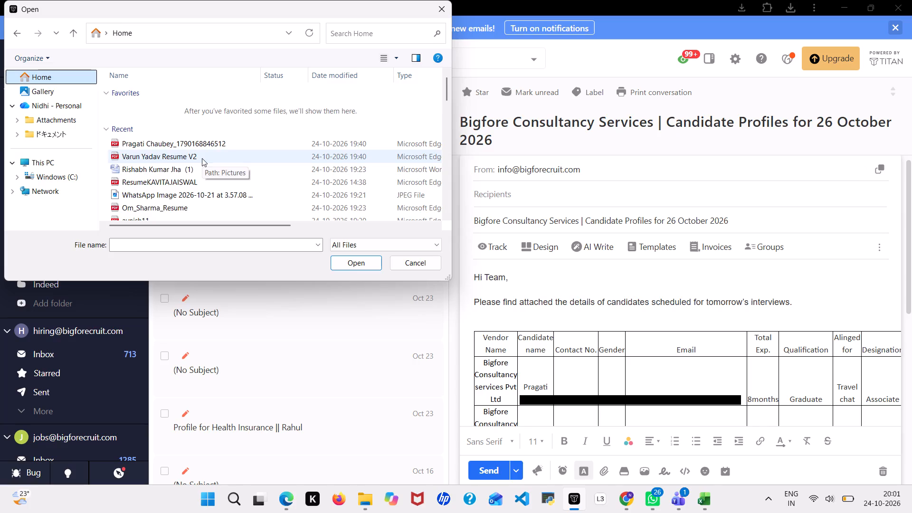
{"action": "scroll", "coordinate": [202, 158], "scroll_direction": "down", "scroll_amount": 1}
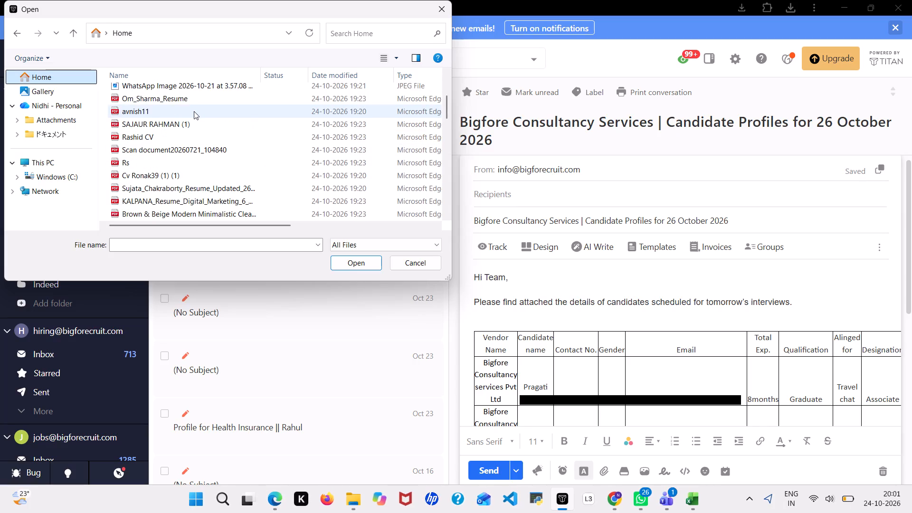
{"action": "scroll", "coordinate": [194, 111], "scroll_direction": "down", "scroll_amount": 2}
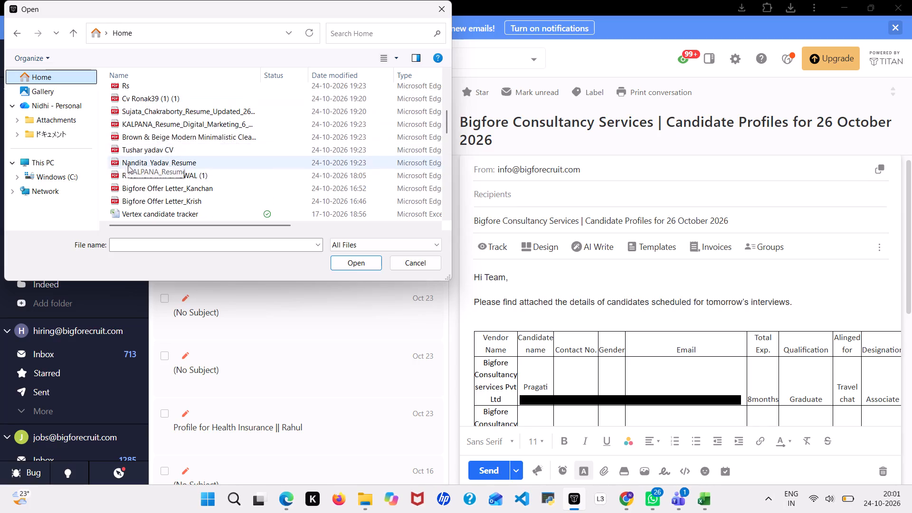
{"action": "scroll", "coordinate": [218, 160], "scroll_direction": "up", "scroll_amount": 1}
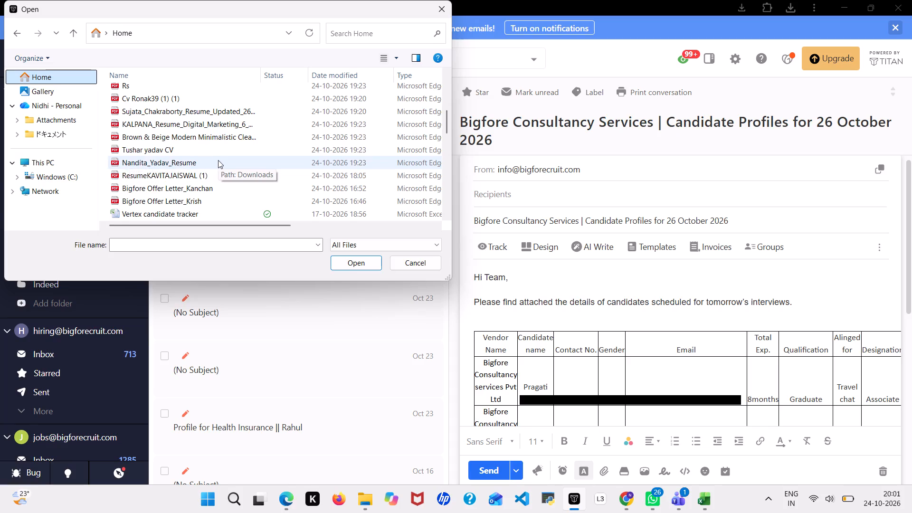
{"action": "scroll", "coordinate": [218, 160], "scroll_direction": "up", "scroll_amount": 2}
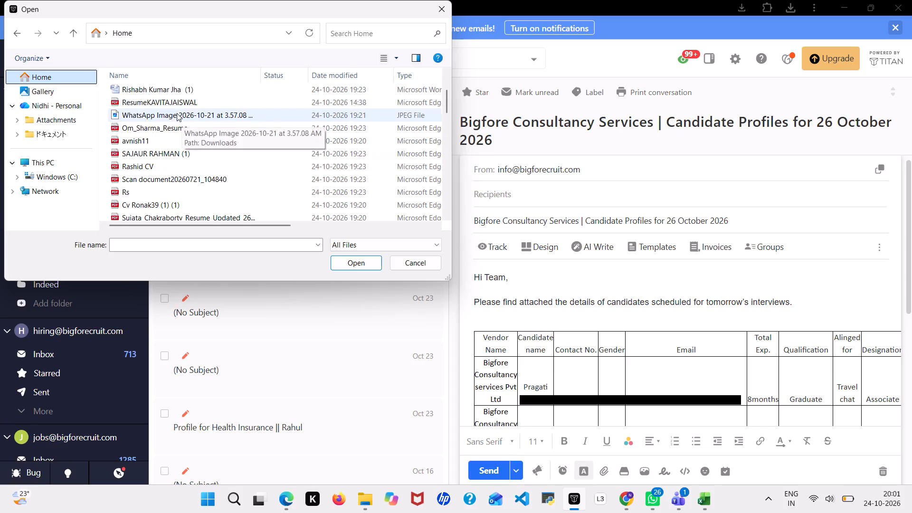
{"action": "left_click", "coordinate": [362, 34]}
{"action": "left_click", "coordinate": [362, 34]}
{"action": "key", "text": "shift+a"}
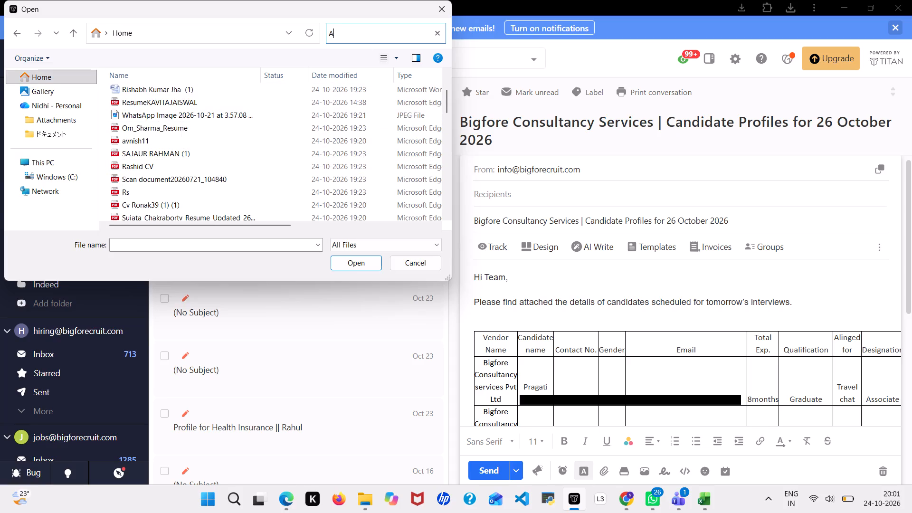
{"action": "type", "text": "sif"}
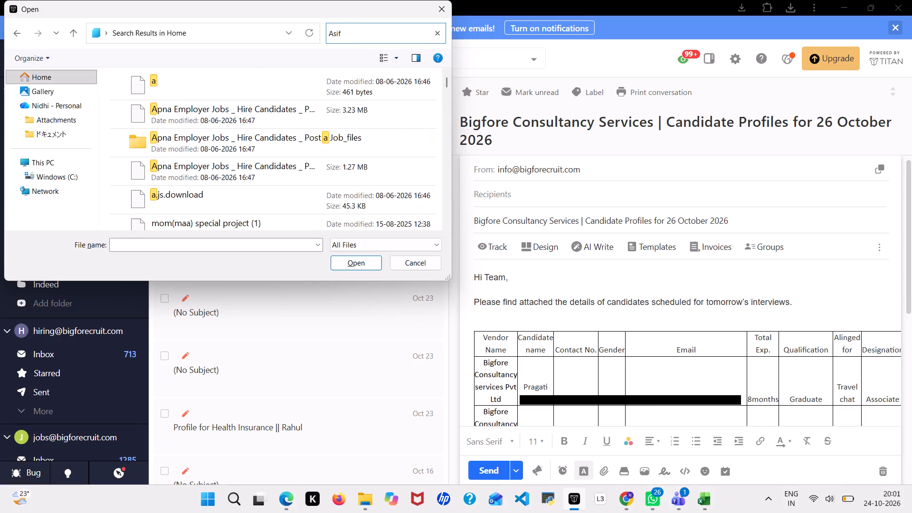
{"action": "left_click", "coordinate": [284, 86]}
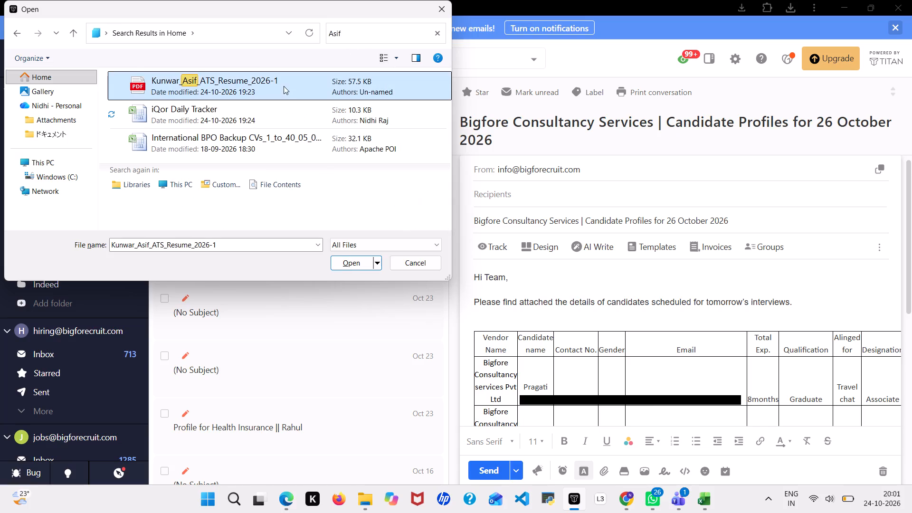
{"action": "left_click", "coordinate": [344, 260]}
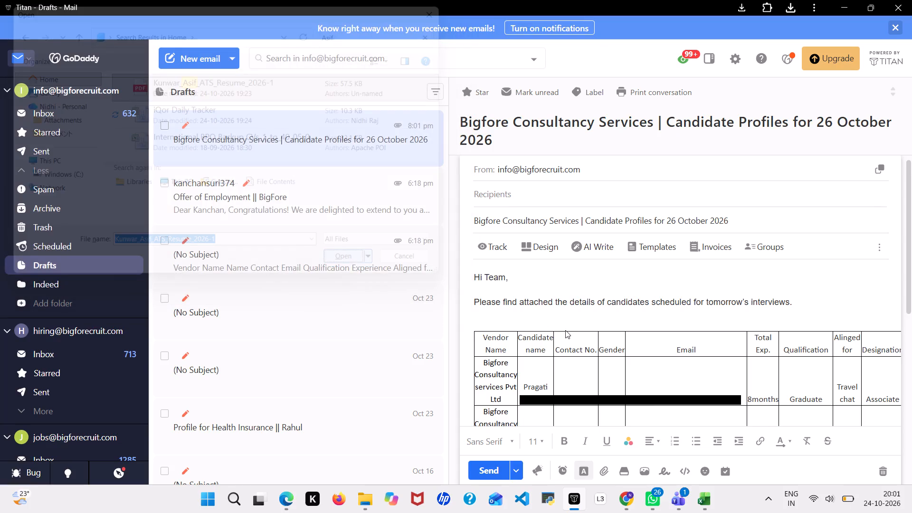
{"action": "scroll", "coordinate": [565, 330], "scroll_direction": "down", "scroll_amount": 5}
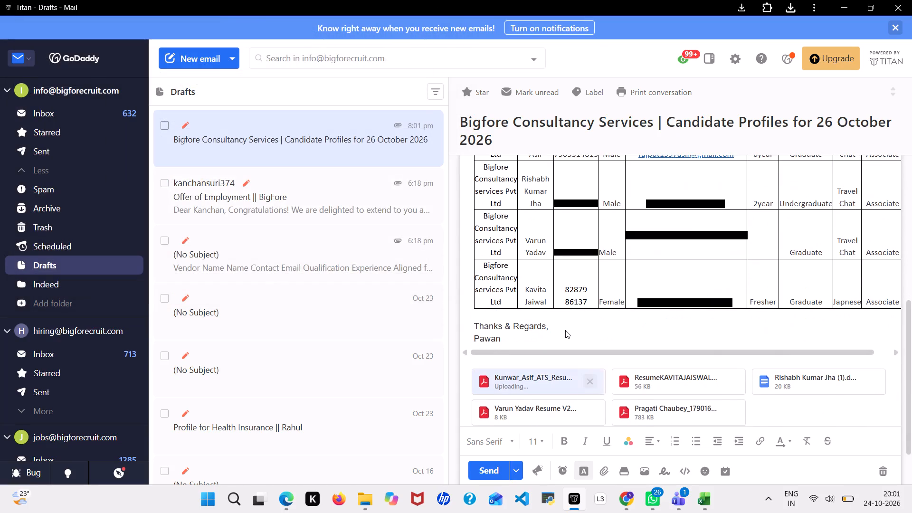
{"action": "scroll", "coordinate": [565, 330], "scroll_direction": "up", "scroll_amount": 4}
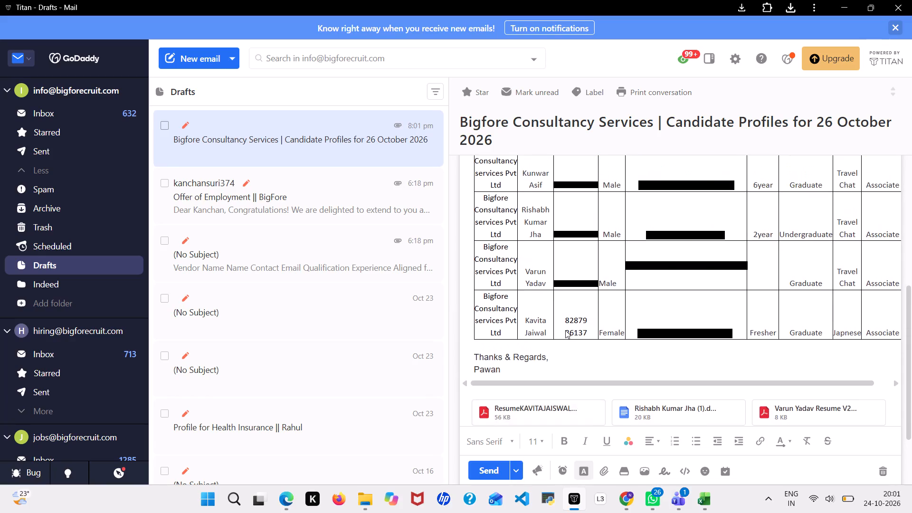
{"action": "scroll", "coordinate": [565, 330], "scroll_direction": "up", "scroll_amount": 2}
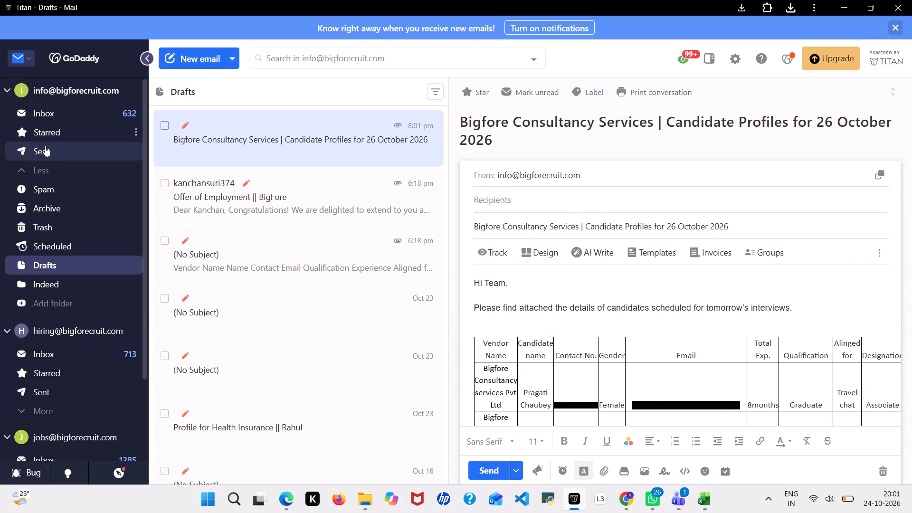
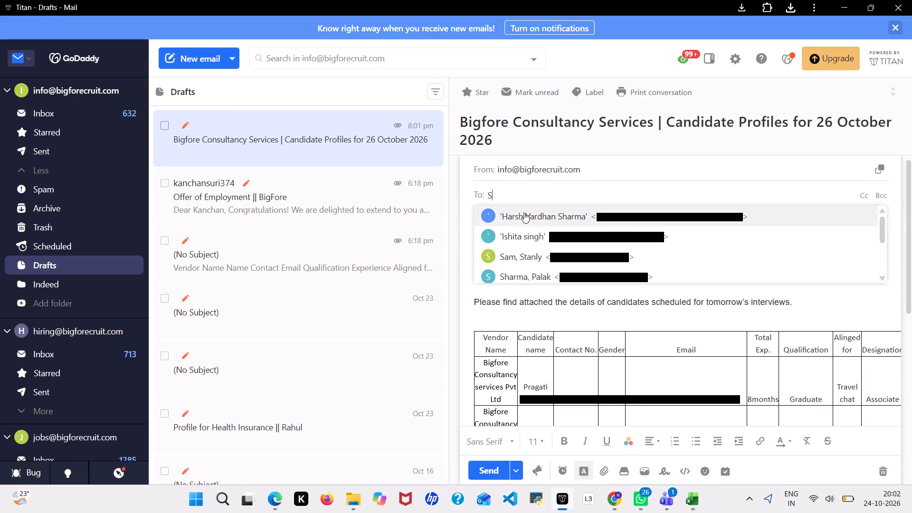
Add Stanly, Usha, Jaspreet, Karan and Palak from the contact suggestions as recipients of the candidate profiles draft.
{"action": "left_click", "coordinate": [523, 246]}
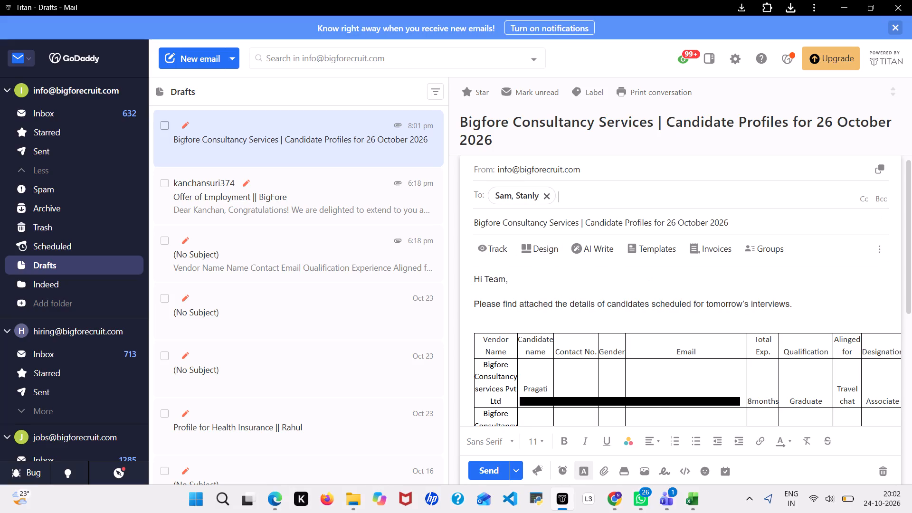
{"action": "type", "text": "us"}
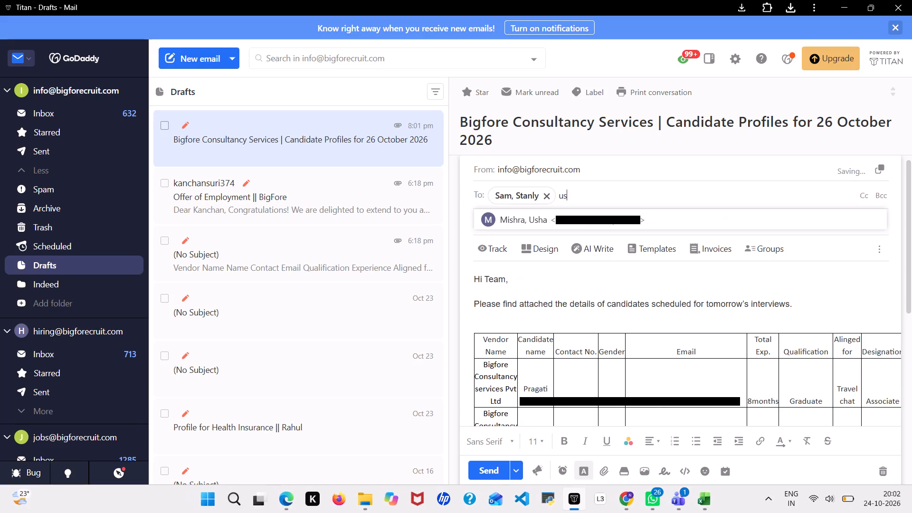
{"action": "left_click", "coordinate": [569, 219]}
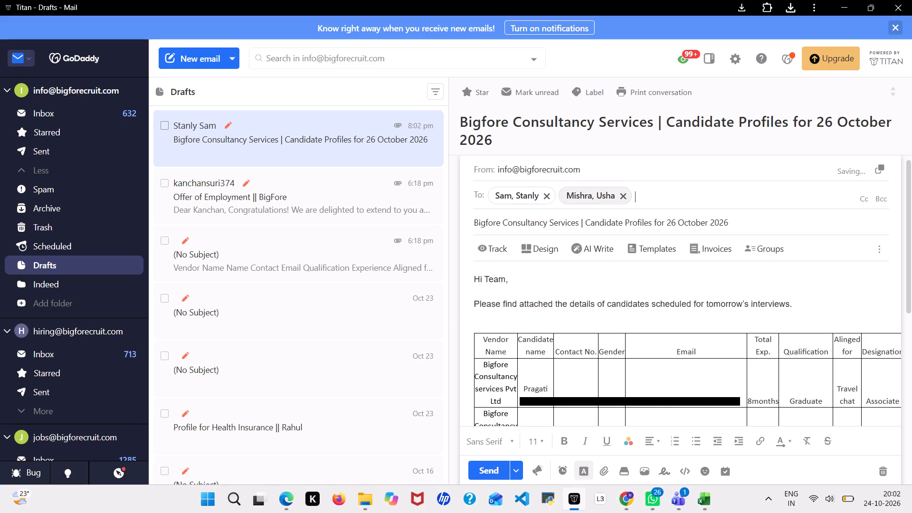
{"action": "type", "text": "ja"}
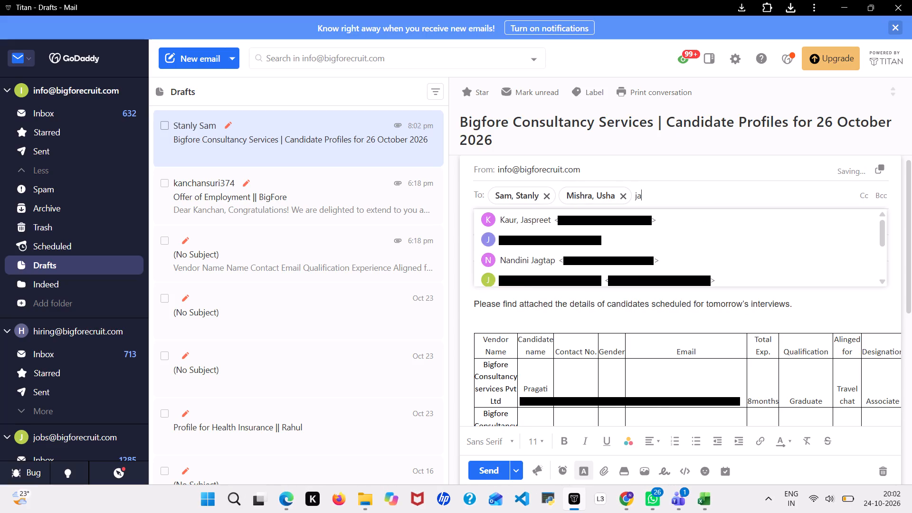
{"action": "left_click", "coordinate": [640, 217]}
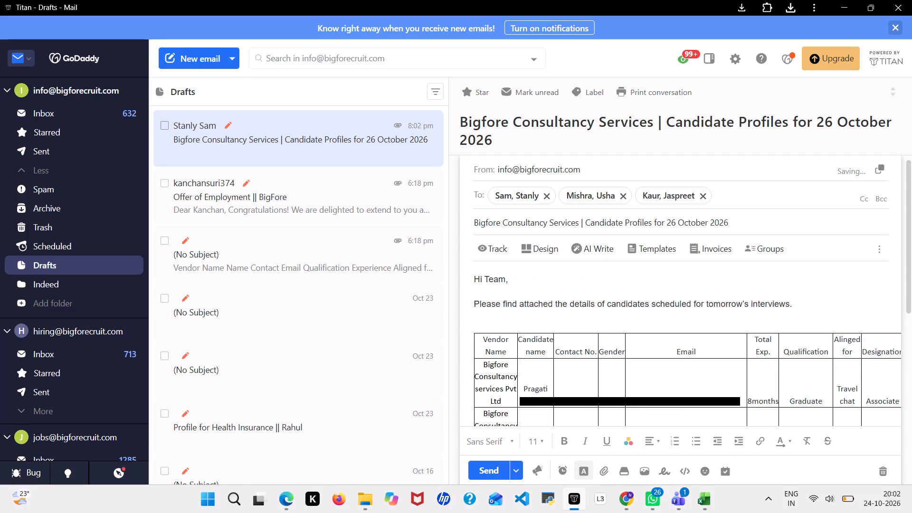
{"action": "type", "text": "ka"}
{"action": "left_click", "coordinate": [673, 217]}
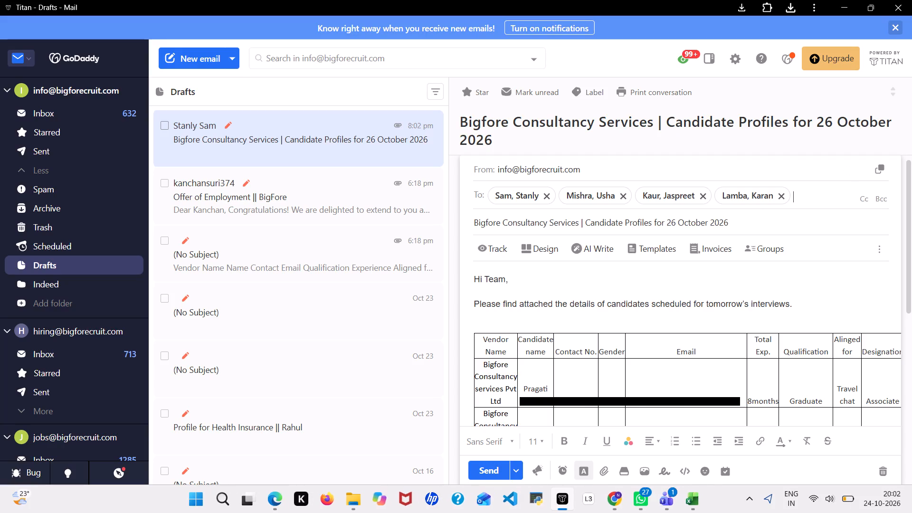
{"action": "key", "text": "p"}
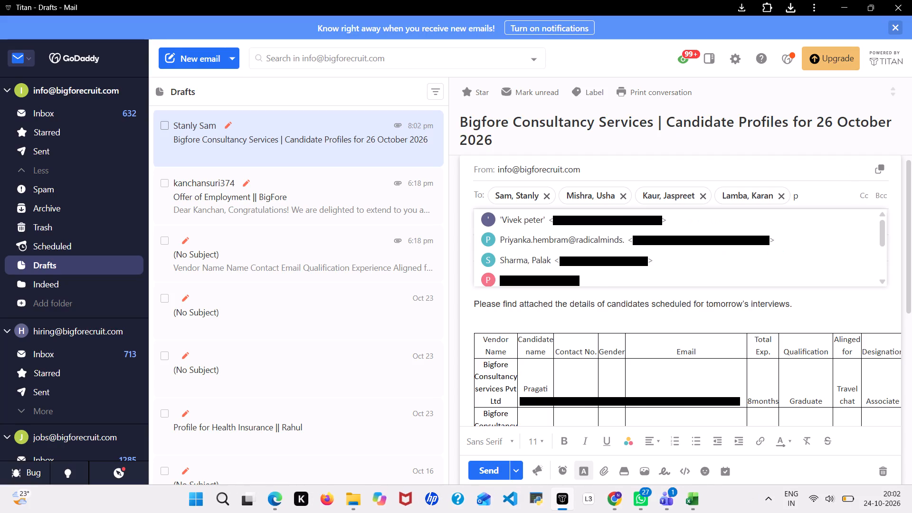
{"action": "key", "text": "a"}
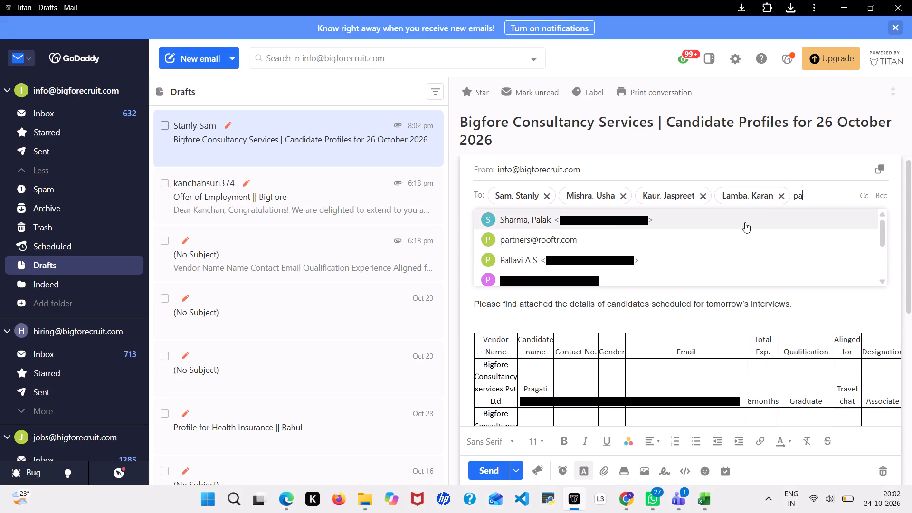
{"action": "left_click", "coordinate": [745, 222]}
Review the draft's candidate table and compare its rows with the attached resumes.
{"action": "scroll", "coordinate": [669, 310], "scroll_direction": "down", "scroll_amount": 2}
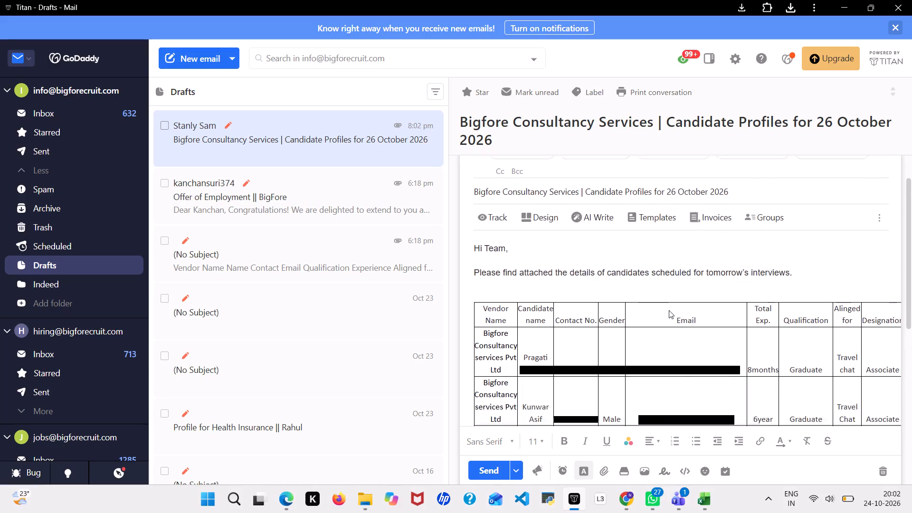
{"action": "scroll", "coordinate": [669, 310], "scroll_direction": "down", "scroll_amount": 2}
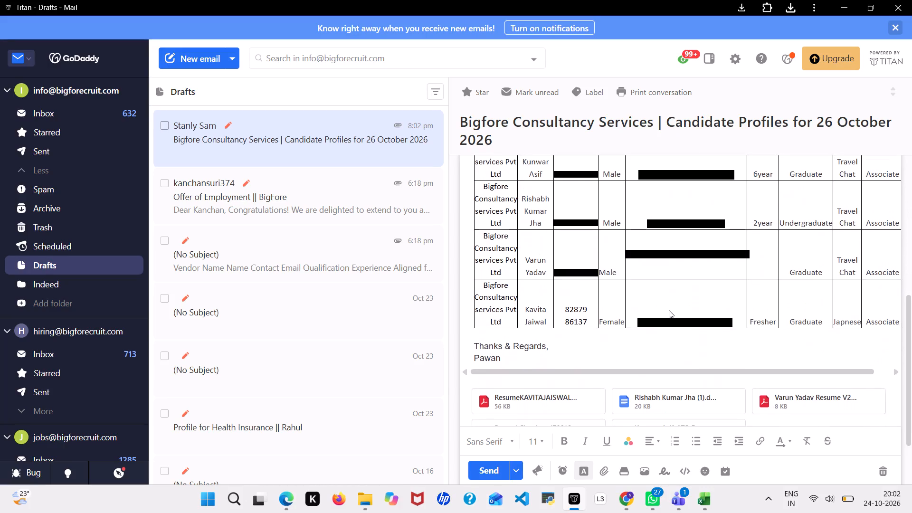
{"action": "scroll", "coordinate": [669, 310], "scroll_direction": "down", "scroll_amount": 1}
{"action": "scroll", "coordinate": [669, 310], "scroll_direction": "right", "scroll_amount": 1}
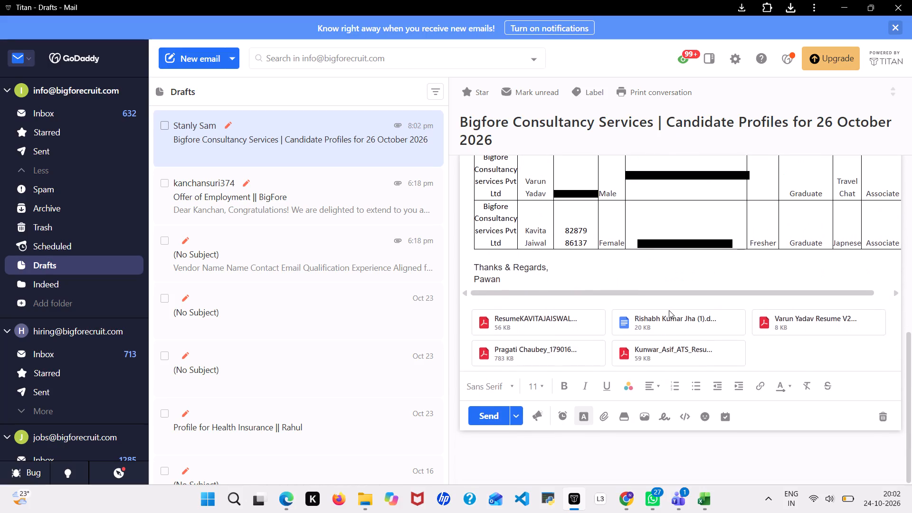
{"action": "scroll", "coordinate": [669, 310], "scroll_direction": "right", "scroll_amount": 1}
{"action": "scroll", "coordinate": [669, 310], "scroll_direction": "up", "scroll_amount": 2}
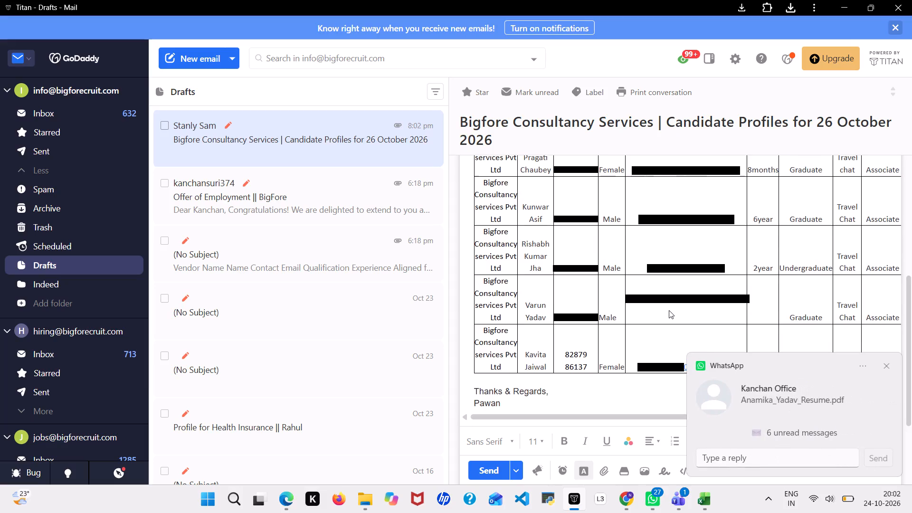
{"action": "scroll", "coordinate": [669, 310], "scroll_direction": "up", "scroll_amount": 2}
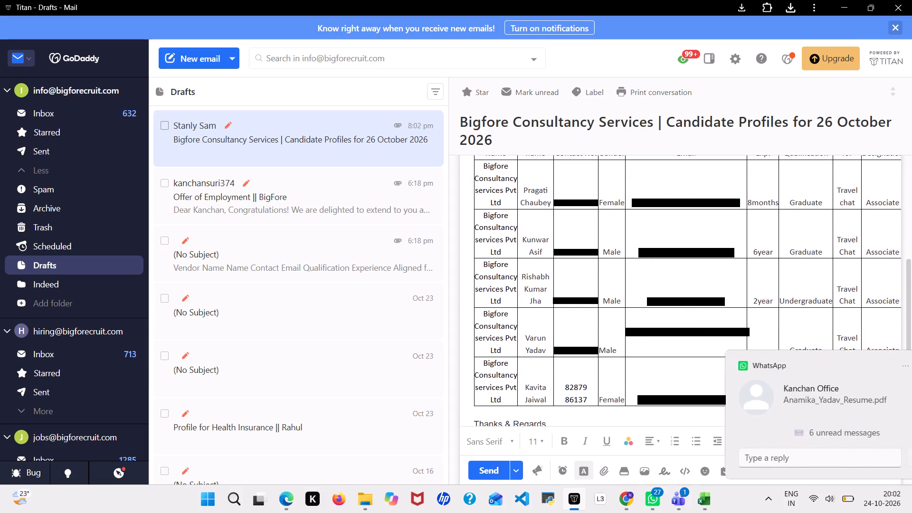
{"action": "scroll", "coordinate": [619, 321], "scroll_direction": "down", "scroll_amount": 1}
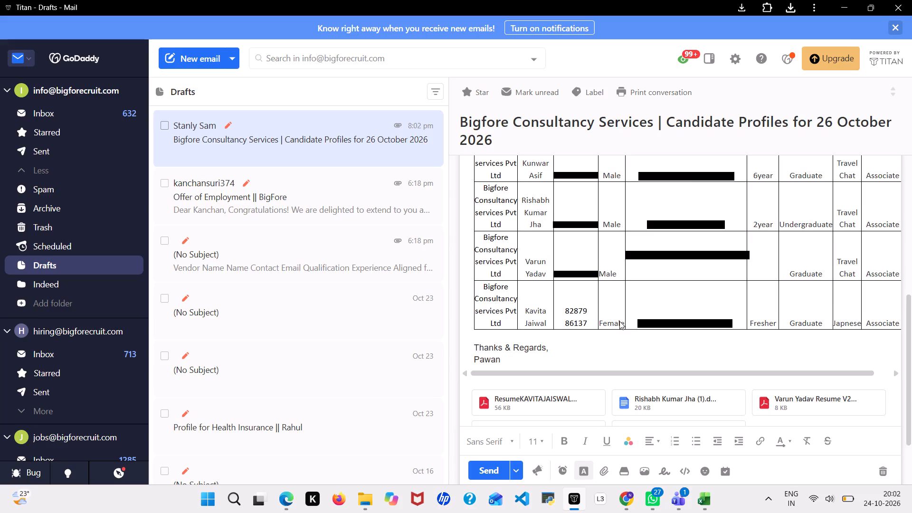
{"action": "scroll", "coordinate": [619, 321], "scroll_direction": "up", "scroll_amount": 3}
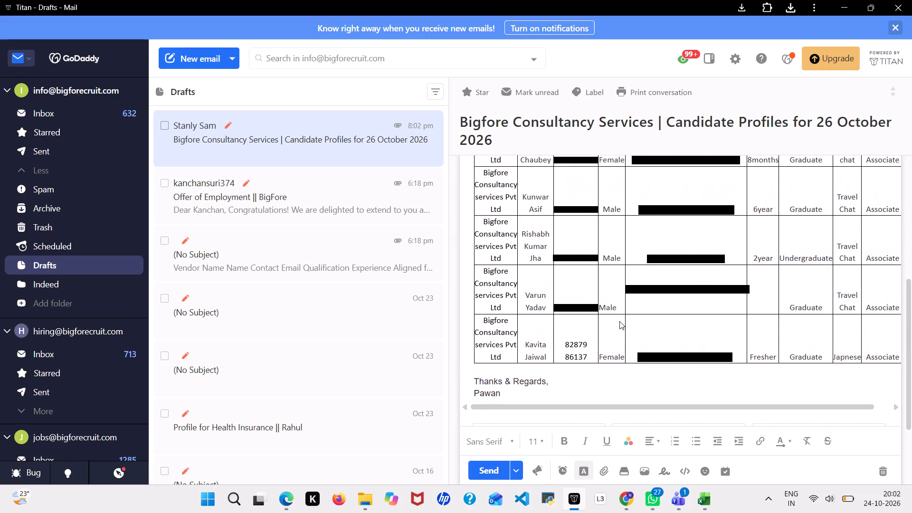
{"action": "scroll", "coordinate": [619, 321], "scroll_direction": "up", "scroll_amount": 2}
{"action": "scroll", "coordinate": [619, 321], "scroll_direction": "down", "scroll_amount": 1}
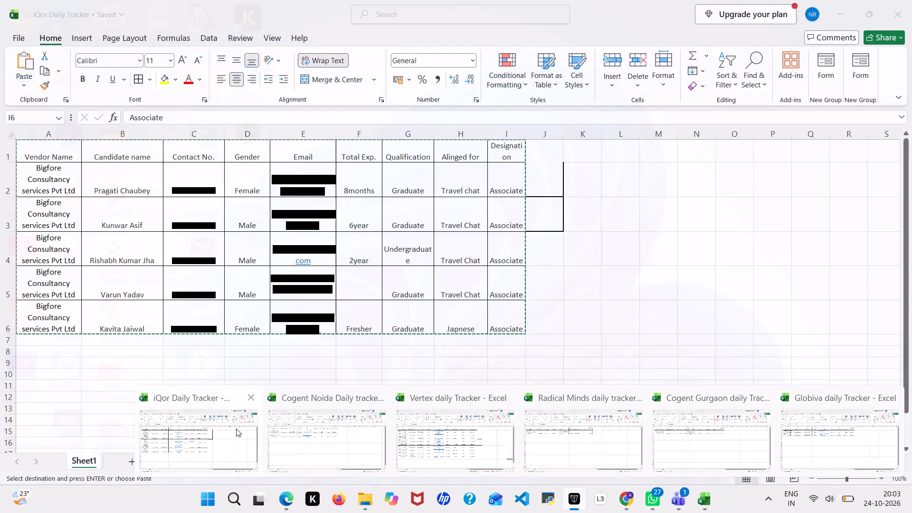
Switch to the iQor Daily Tracker workbook and remove the space inside Kavita's contact number.
{"action": "left_click", "coordinate": [236, 428]}
{"action": "double_click", "coordinate": [209, 331]}
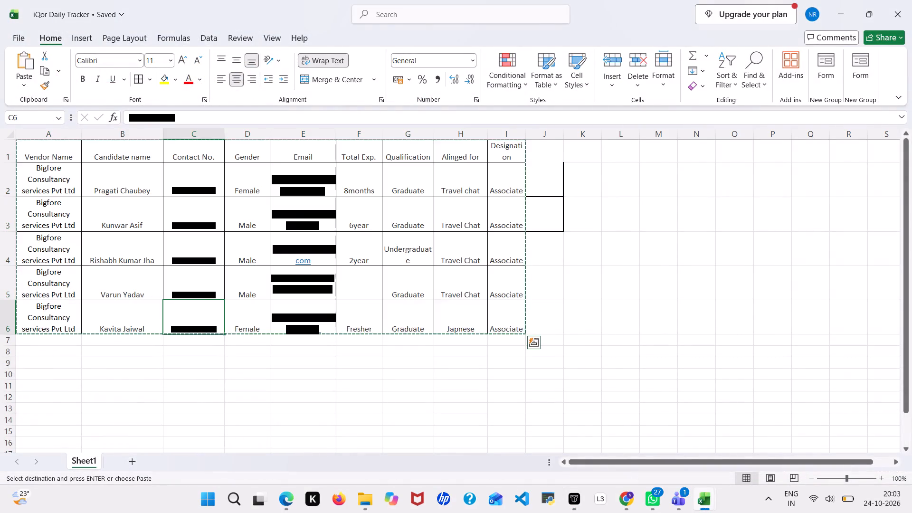
{"action": "left_click", "coordinate": [195, 331]}
{"action": "key", "text": "BackSpace"}
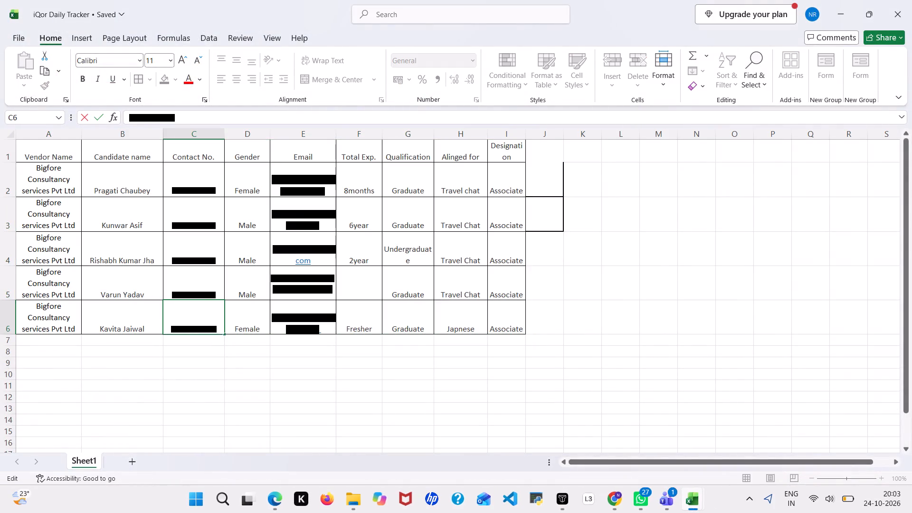
Return to the mail draft and remove the space splitting Kavita's contact number in the candidate table.
{"action": "left_click", "coordinate": [559, 495]}
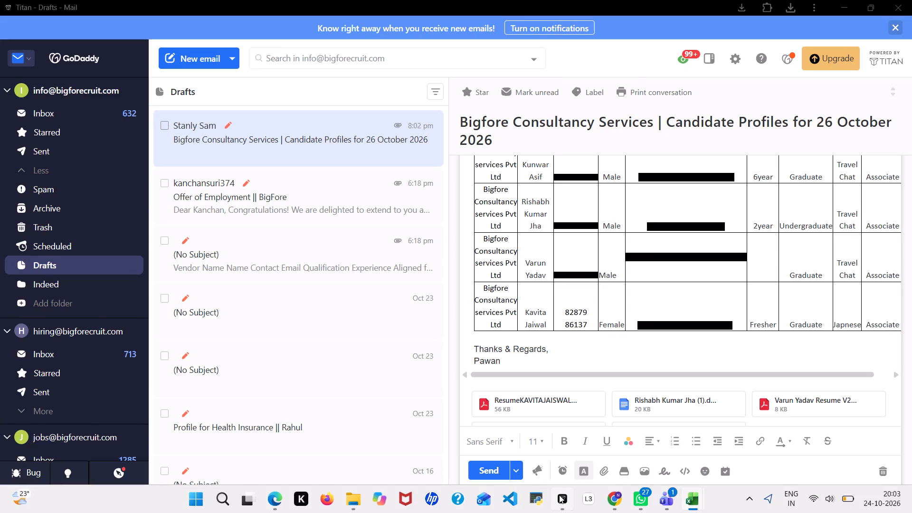
{"action": "scroll", "coordinate": [788, 311], "scroll_direction": "left", "scroll_amount": 2}
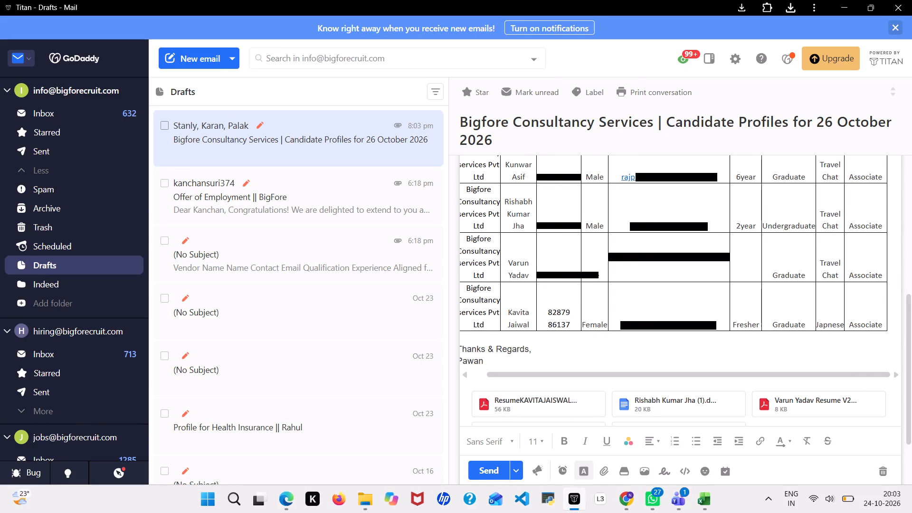
{"action": "scroll", "coordinate": [788, 311], "scroll_direction": "right", "scroll_amount": 1}
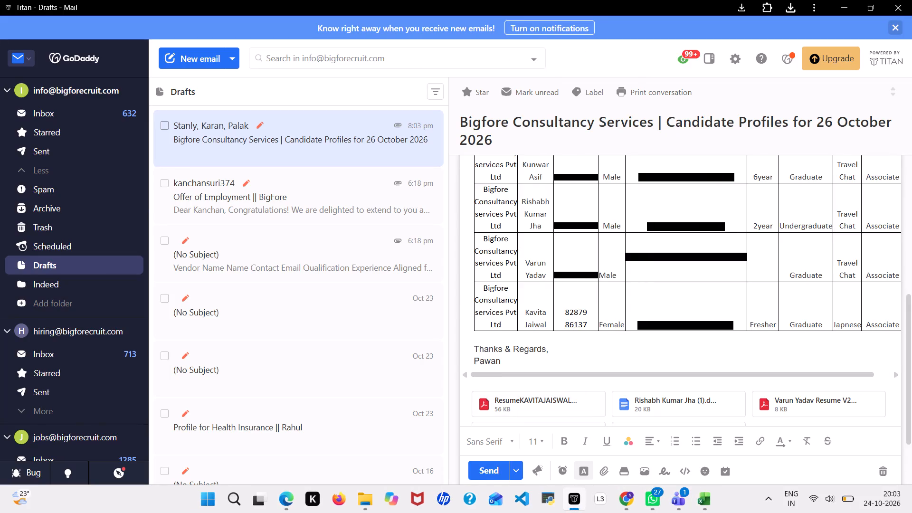
{"action": "left_click", "coordinate": [567, 327]}
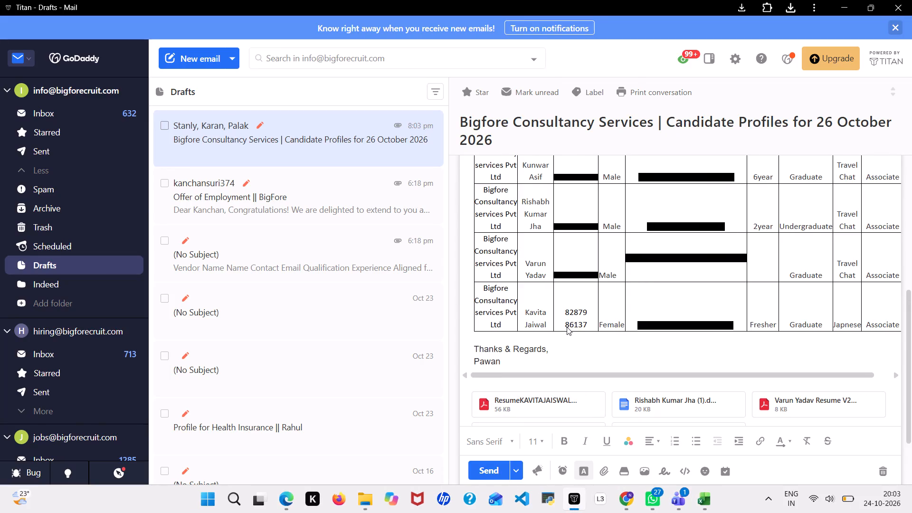
{"action": "left_click", "coordinate": [563, 322]}
{"action": "key", "text": "BackSpace"}
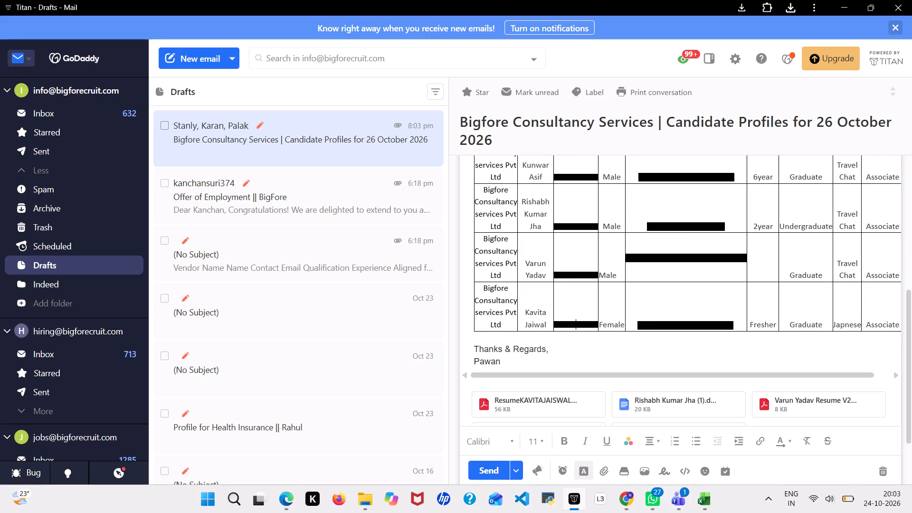
Check the row for Varun in the table and send the candidate profiles email.
{"action": "left_click", "coordinate": [660, 389]}
{"action": "left_click", "coordinate": [702, 281]}
{"action": "left_click", "coordinate": [591, 276]}
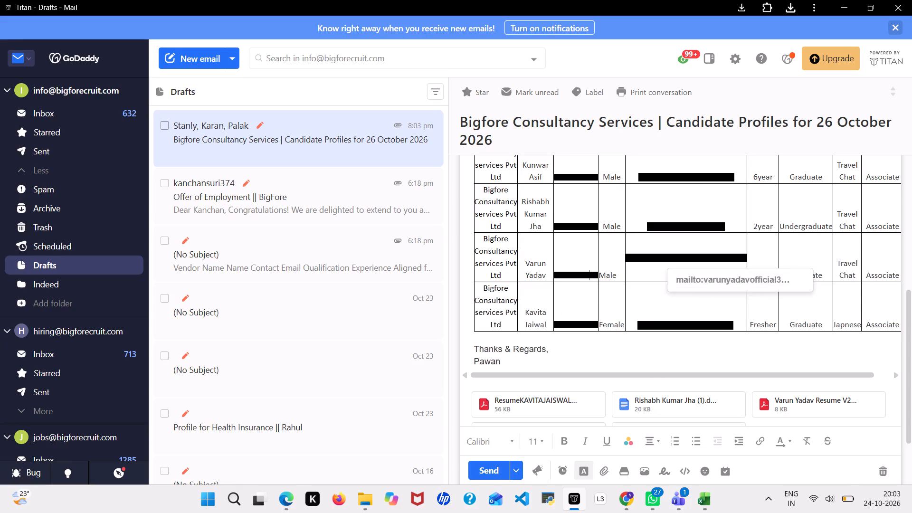
{"action": "scroll", "coordinate": [694, 367], "scroll_direction": "down", "scroll_amount": 1}
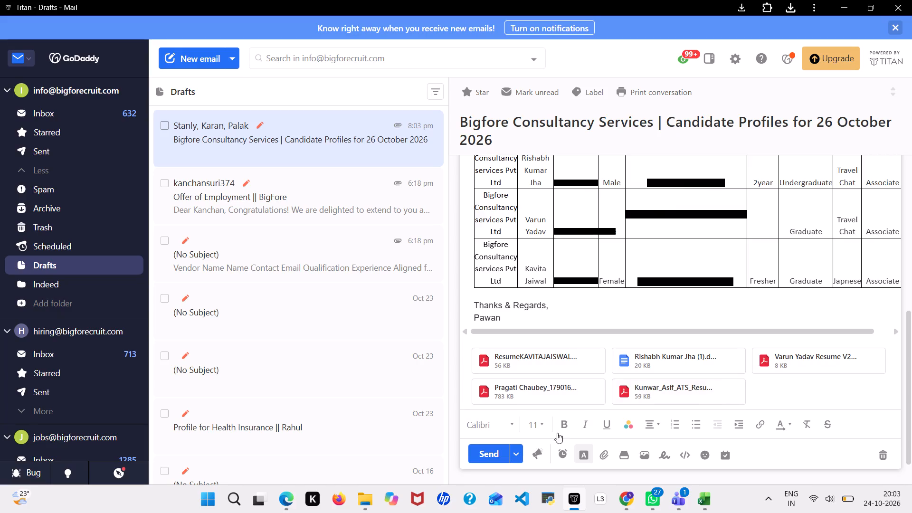
{"action": "left_click", "coordinate": [494, 450]}
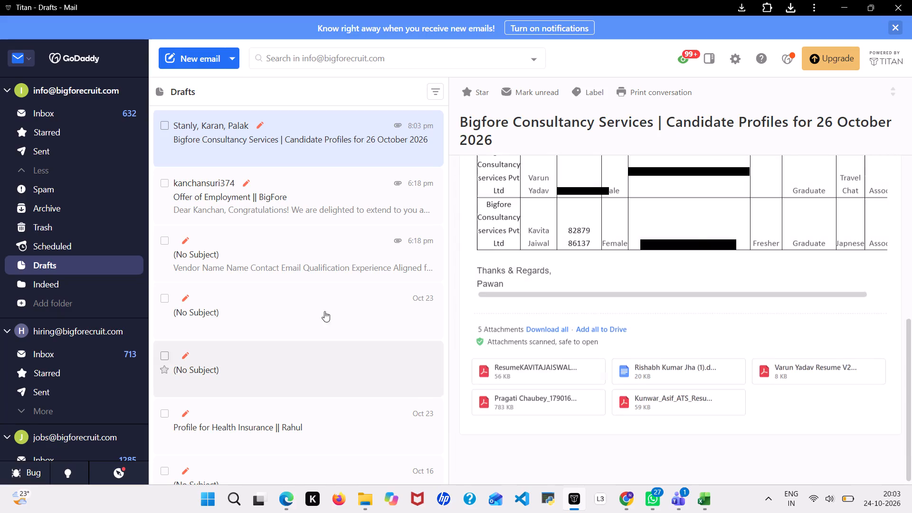
Open the Sent folder and check the candidate table and attachments of the 7:48 pm candidate profiles email.
{"action": "left_click", "coordinate": [71, 154]}
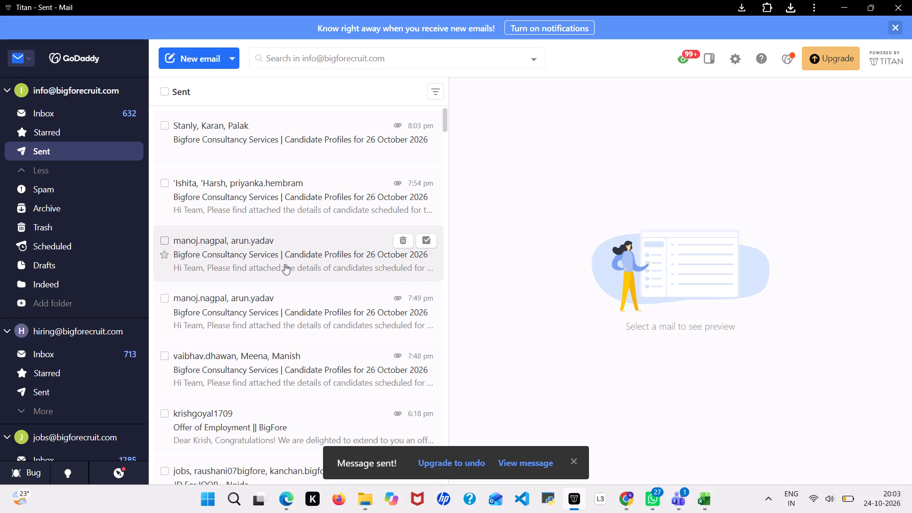
{"action": "left_click", "coordinate": [279, 374]}
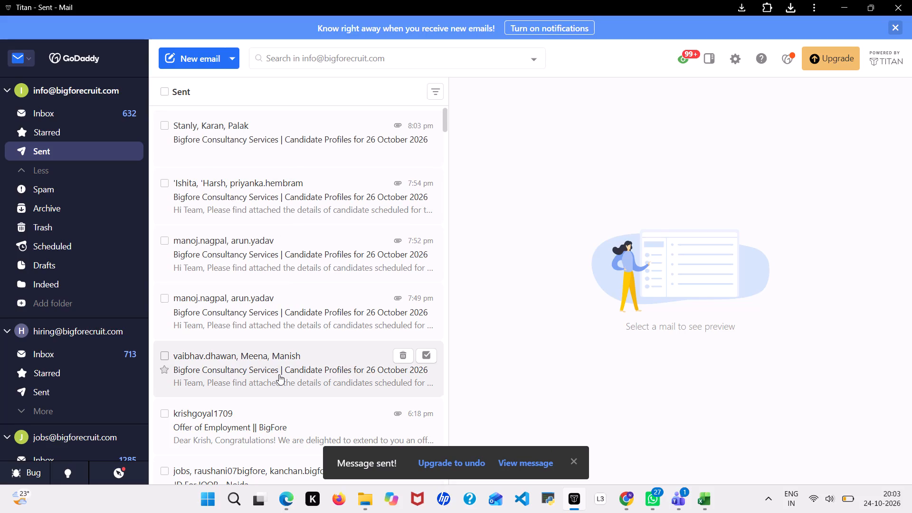
{"action": "scroll", "coordinate": [556, 315], "scroll_direction": "down", "scroll_amount": 2}
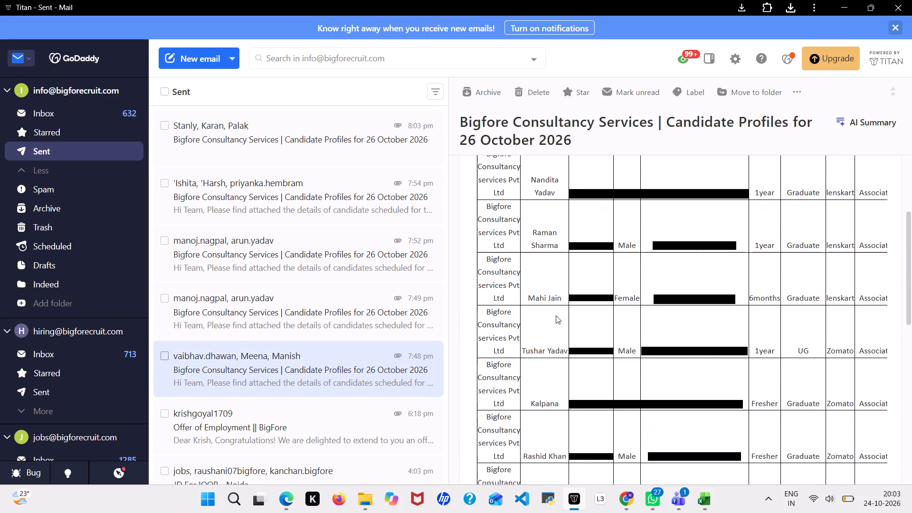
{"action": "scroll", "coordinate": [556, 315], "scroll_direction": "down", "scroll_amount": 4}
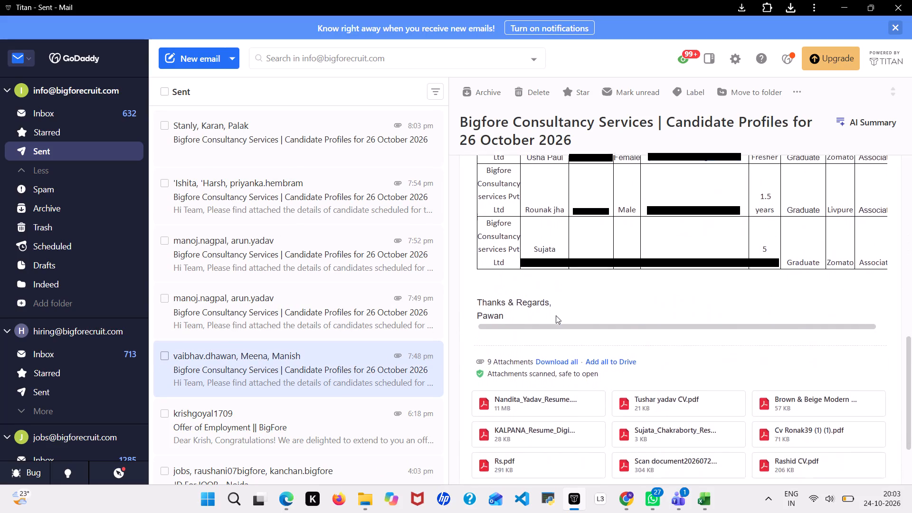
{"action": "scroll", "coordinate": [556, 315], "scroll_direction": "down", "scroll_amount": 2}
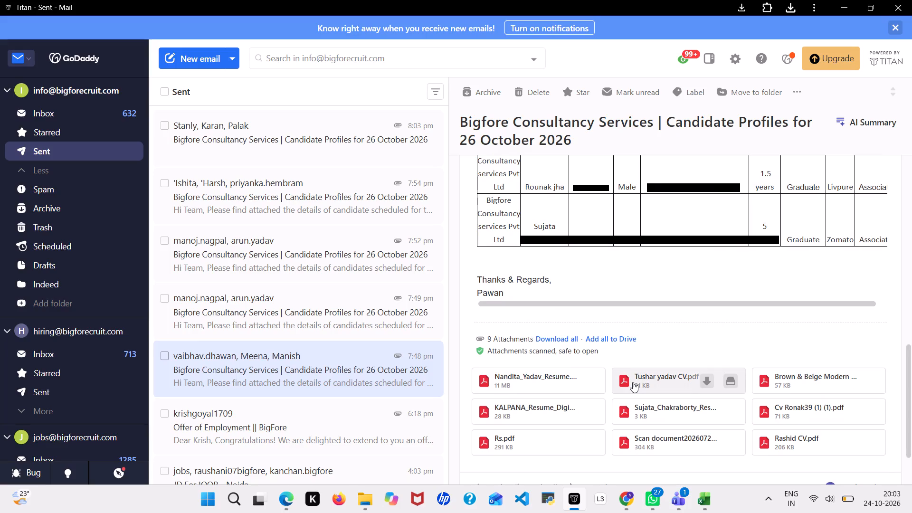
{"action": "scroll", "coordinate": [680, 335], "scroll_direction": "up", "scroll_amount": 5}
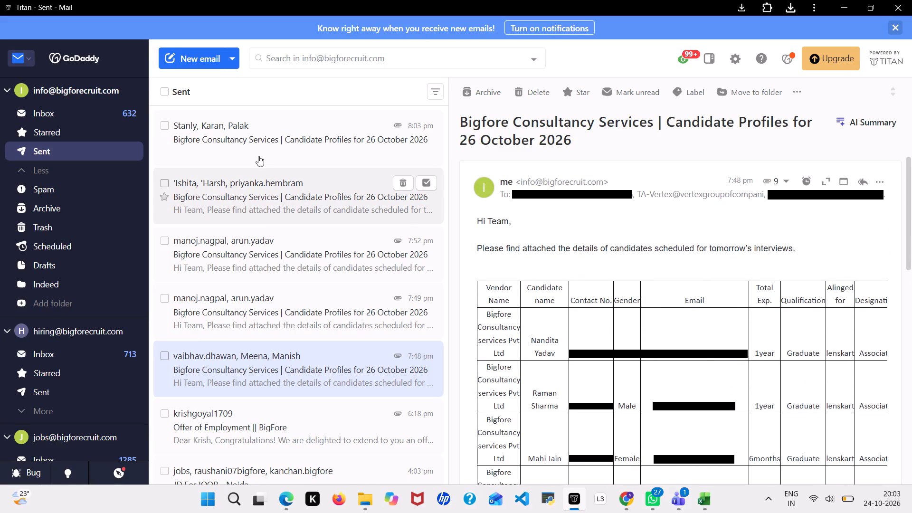
Review the sent 26 October 2026 candidate profiles emails from 8:03 pm back to 7:48 pm, checking tables and attachments.
{"action": "left_click", "coordinate": [258, 156]}
{"action": "scroll", "coordinate": [558, 292], "scroll_direction": "down", "scroll_amount": 5}
{"action": "left_click", "coordinate": [276, 202]}
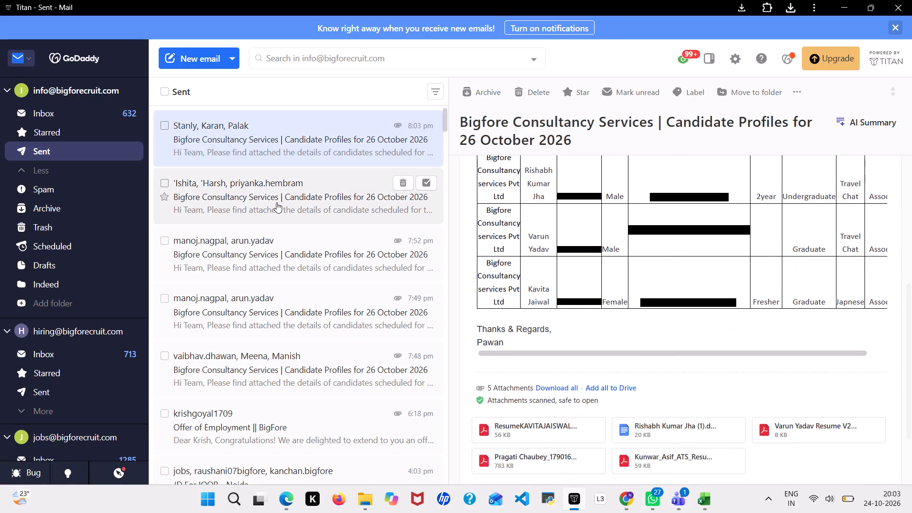
{"action": "left_click", "coordinate": [300, 259]}
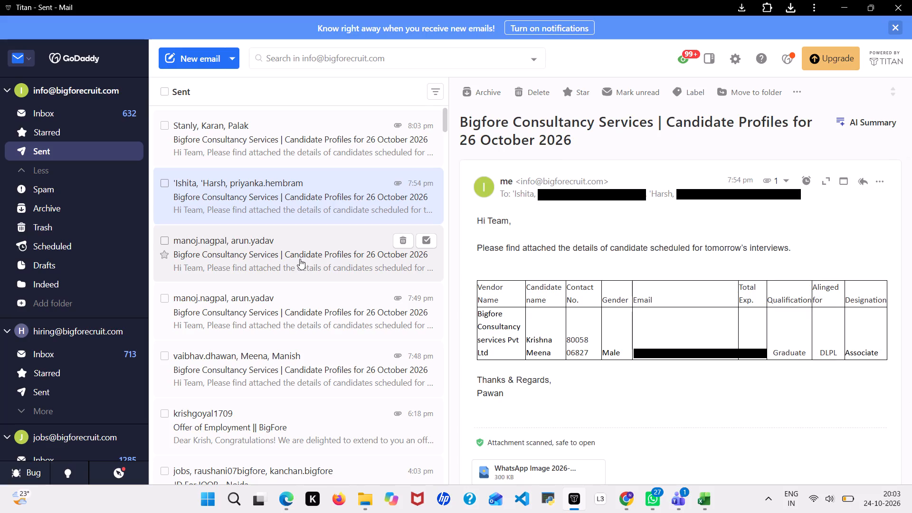
{"action": "left_click", "coordinate": [301, 314]}
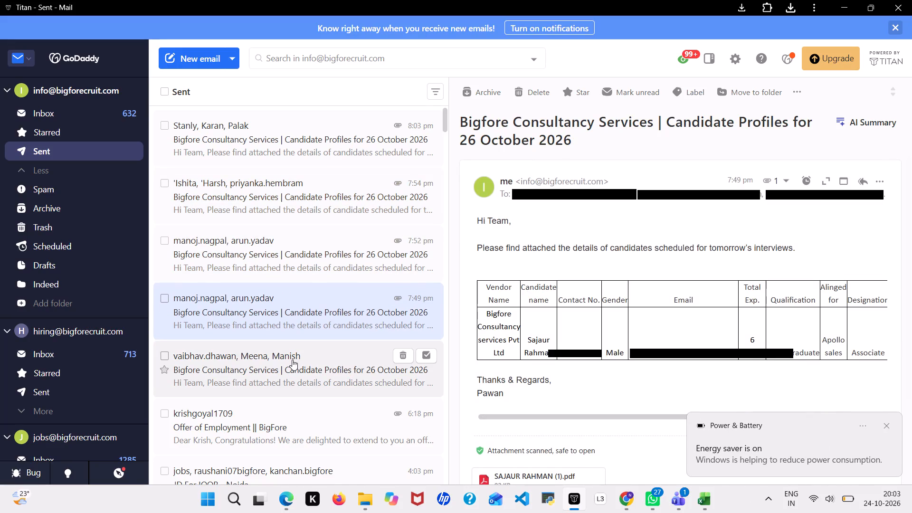
{"action": "left_click", "coordinate": [292, 360]}
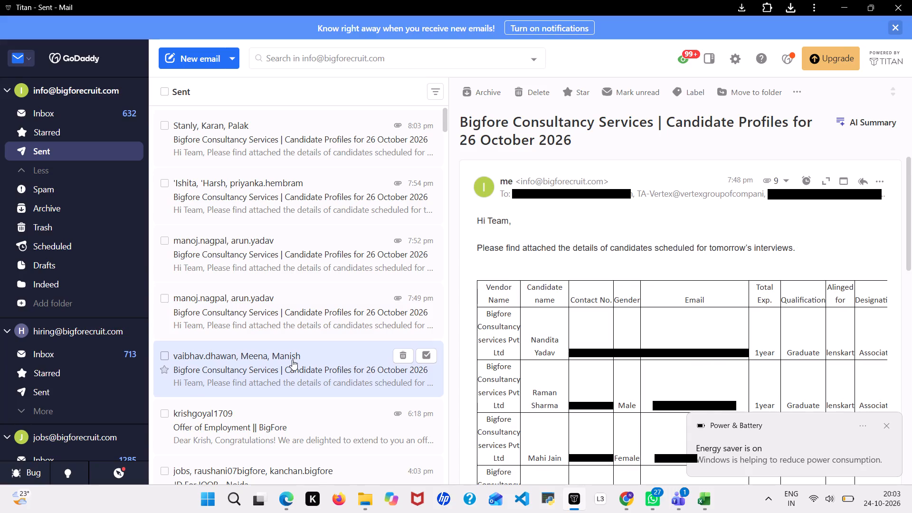
{"action": "scroll", "coordinate": [506, 317], "scroll_direction": "down", "scroll_amount": 4}
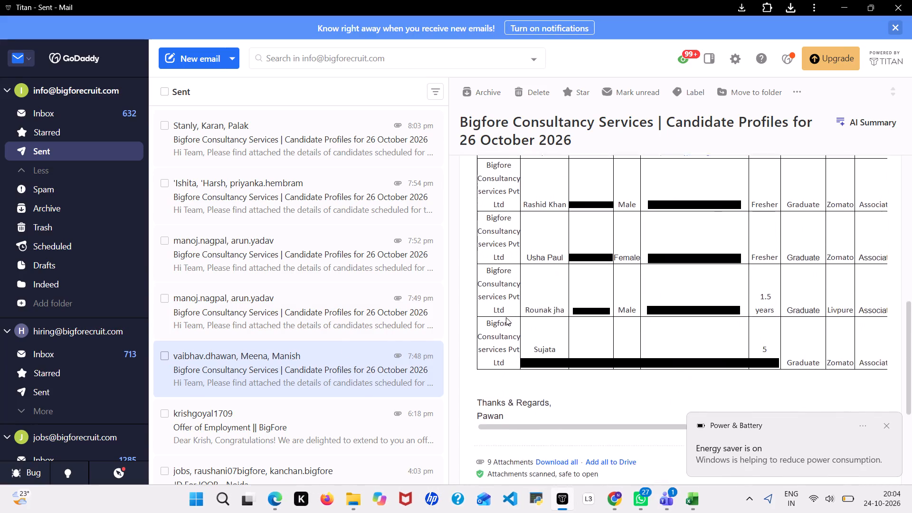
{"action": "scroll", "coordinate": [506, 317], "scroll_direction": "left", "scroll_amount": 6}
{"action": "scroll", "coordinate": [506, 317], "scroll_direction": "right", "scroll_amount": 4}
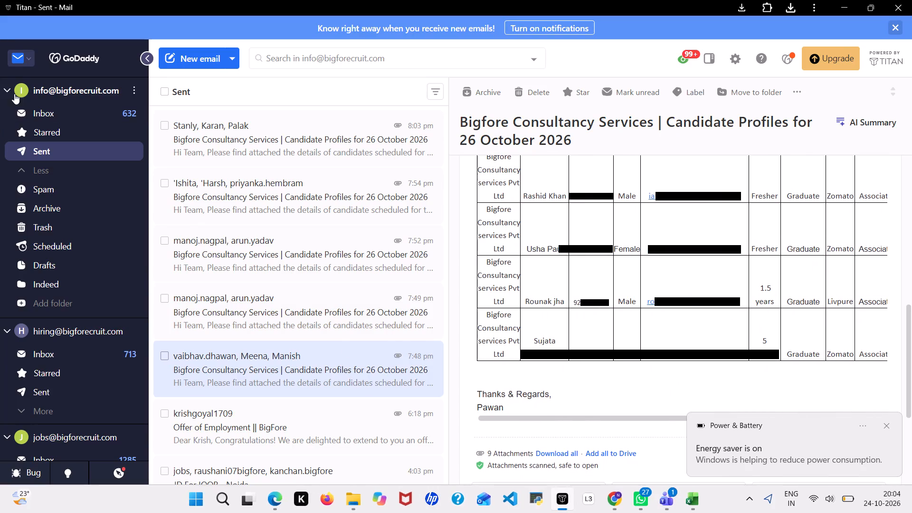
Collapse the additional folders under the info mailbox.
{"action": "left_click", "coordinate": [51, 172]}
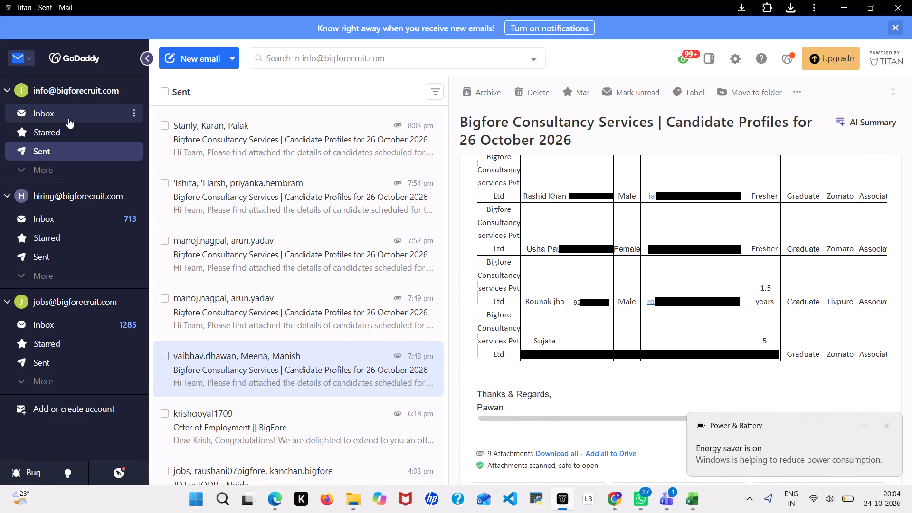
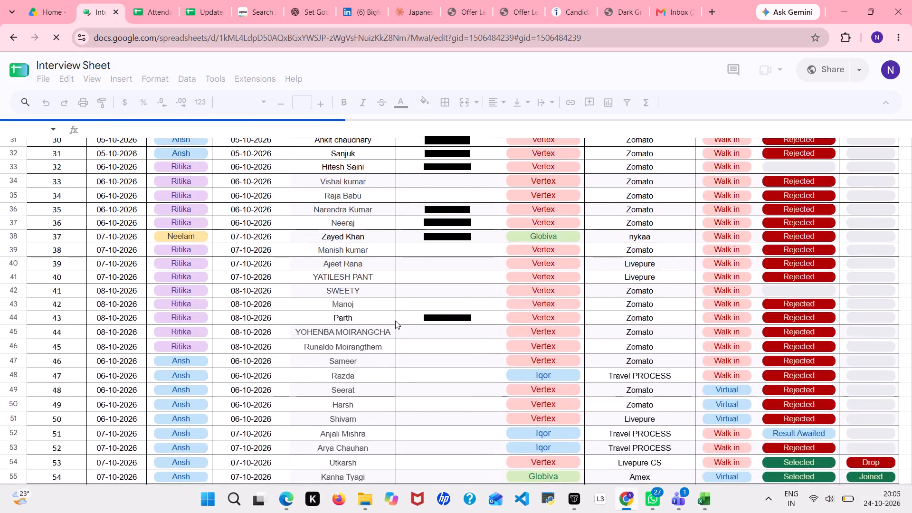
Accept the current signed-in account and examine the October interview records down to the latest 24-10-2026 entries.
{"action": "scroll", "coordinate": [395, 321], "scroll_direction": "down", "scroll_amount": 2}
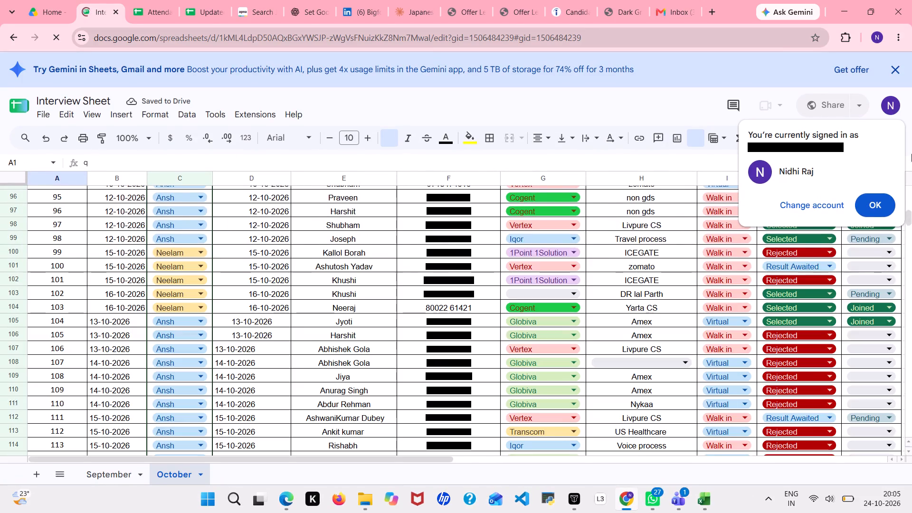
{"action": "left_click", "coordinate": [883, 205]}
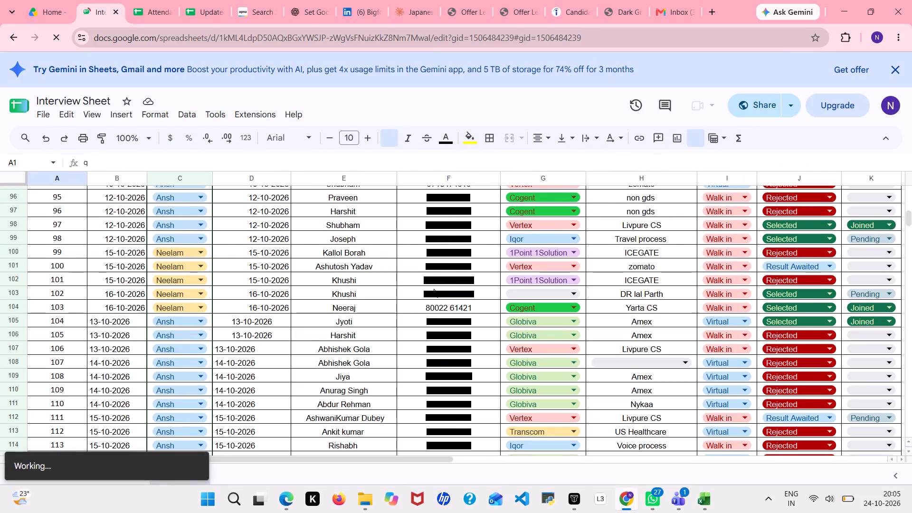
{"action": "scroll", "coordinate": [434, 289], "scroll_direction": "down", "scroll_amount": 13}
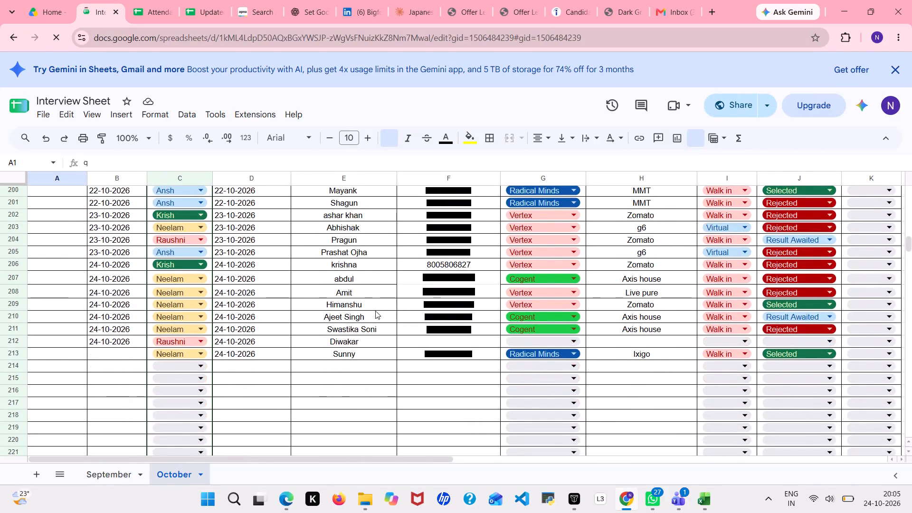
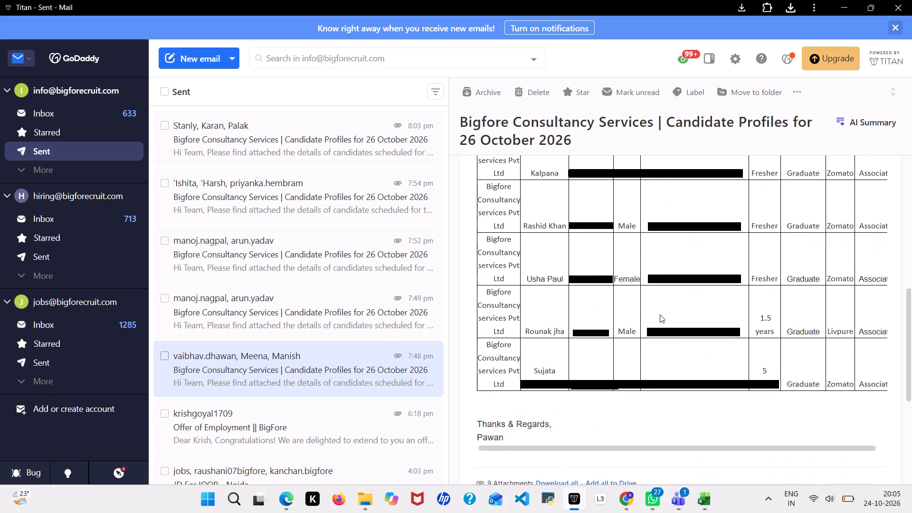
Check the attachments of the 7:48 pm candidate profiles email and recheck the candidate tables in the 7:54, 7:52 and 7:49 pm emails.
{"action": "scroll", "coordinate": [660, 314], "scroll_direction": "down", "scroll_amount": 4}
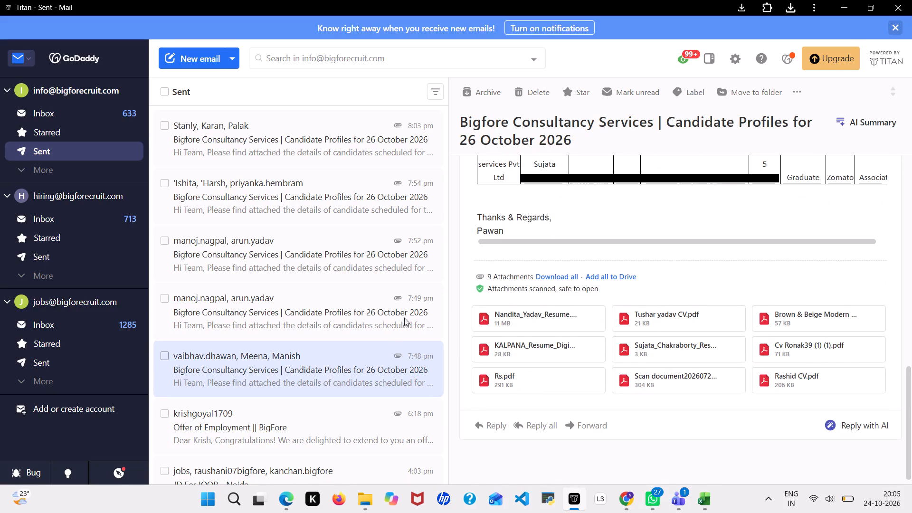
{"action": "left_click", "coordinate": [262, 191]}
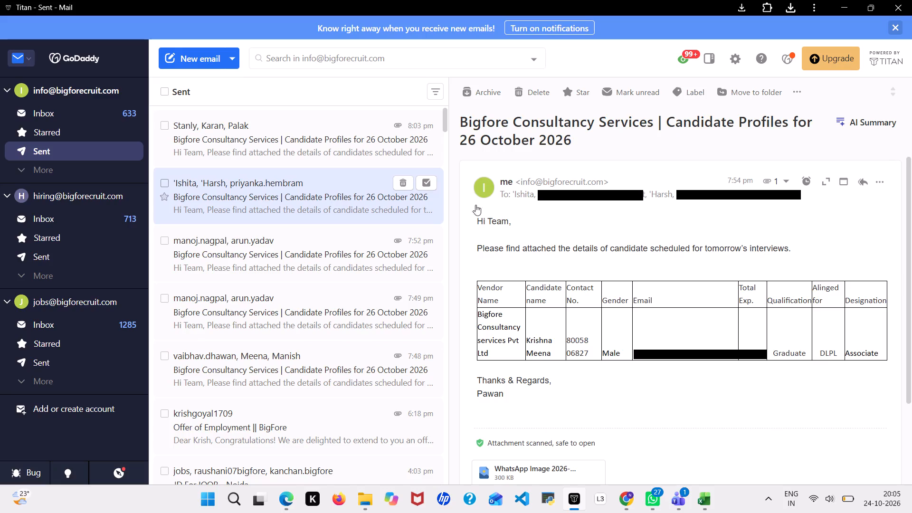
{"action": "left_click", "coordinate": [342, 242]}
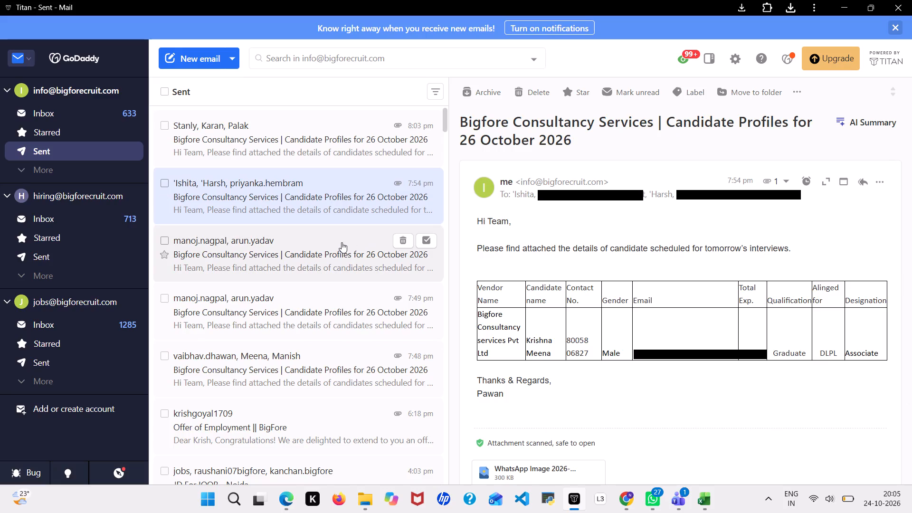
{"action": "scroll", "coordinate": [598, 266], "scroll_direction": "down", "scroll_amount": 1}
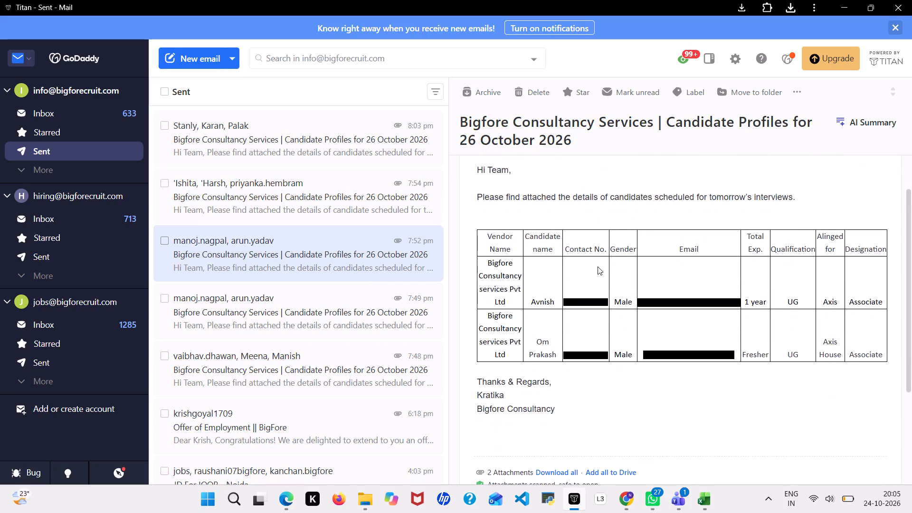
{"action": "scroll", "coordinate": [598, 266], "scroll_direction": "down", "scroll_amount": 1}
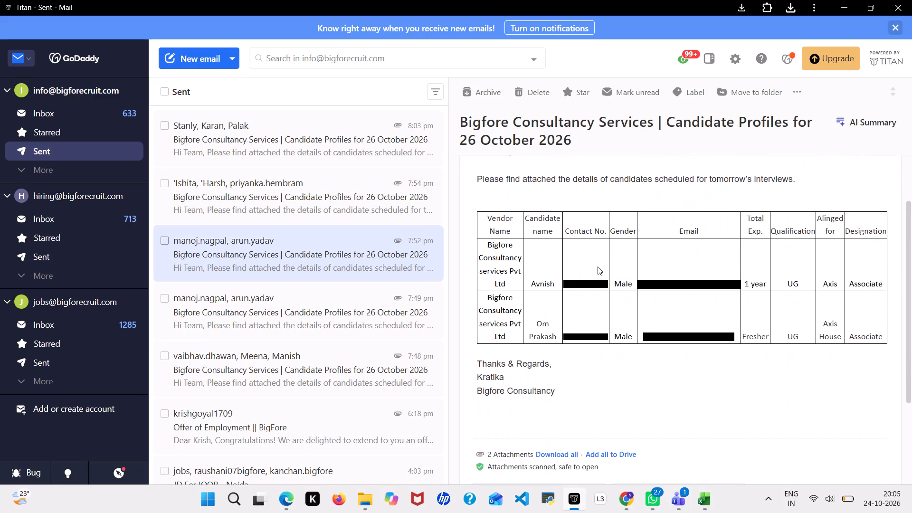
{"action": "left_click", "coordinate": [298, 325]}
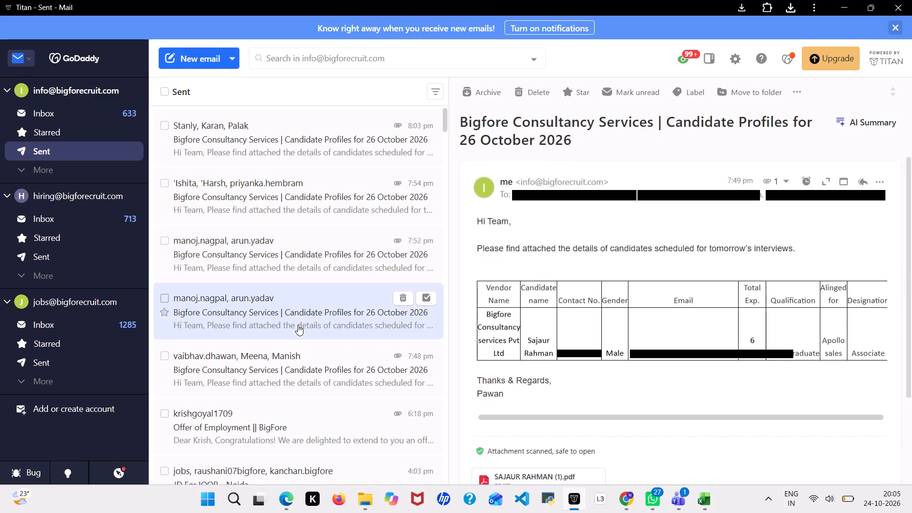
Reopen the sent 7:48 pm candidate profiles email and examine all rows of its candidate table down to the attachments.
{"action": "left_click", "coordinate": [282, 363]}
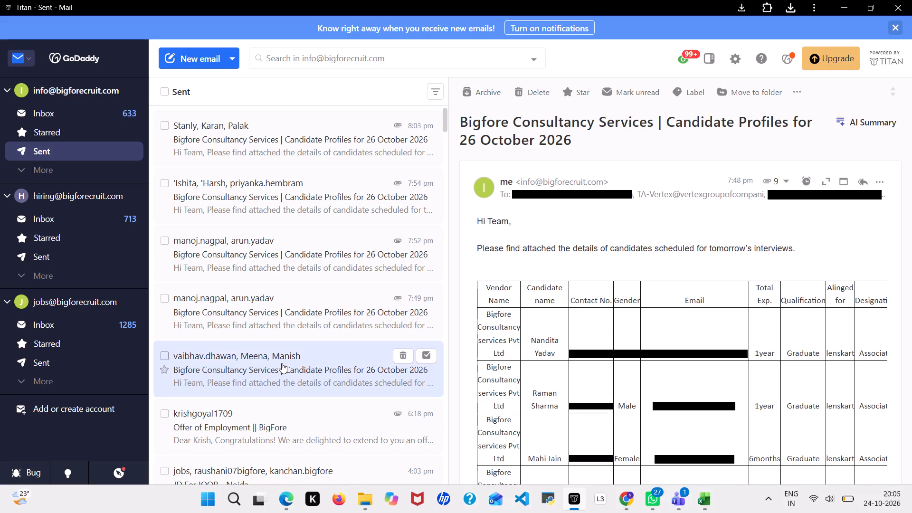
{"action": "scroll", "coordinate": [588, 294], "scroll_direction": "down", "scroll_amount": 4}
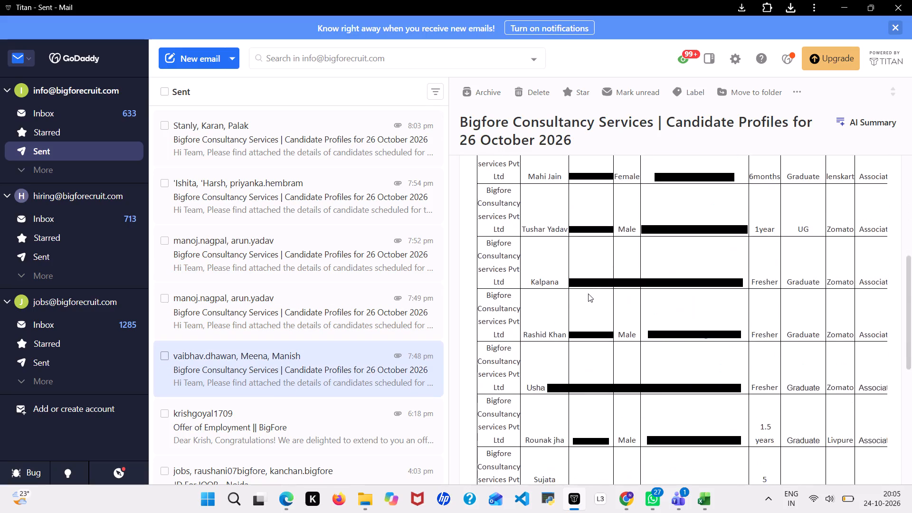
{"action": "scroll", "coordinate": [588, 294], "scroll_direction": "down", "scroll_amount": 2}
{"action": "scroll", "coordinate": [588, 294], "scroll_direction": "left", "scroll_amount": 2}
{"action": "scroll", "coordinate": [588, 294], "scroll_direction": "right", "scroll_amount": 2}
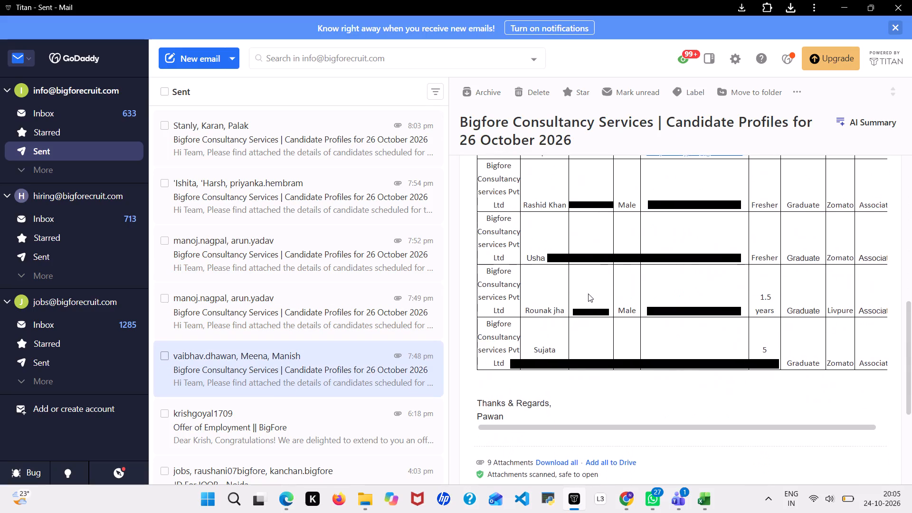
{"action": "scroll", "coordinate": [588, 294], "scroll_direction": "right", "scroll_amount": 2}
{"action": "scroll", "coordinate": [588, 294], "scroll_direction": "up", "scroll_amount": 2}
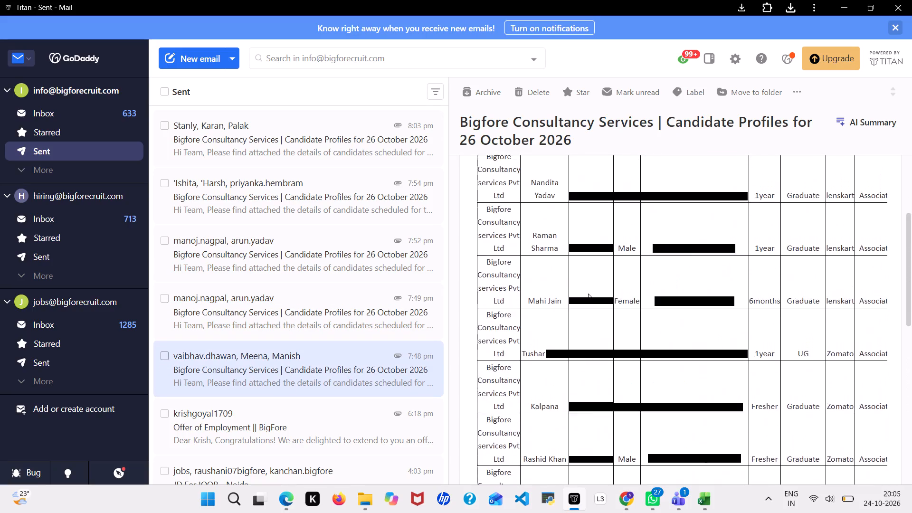
{"action": "scroll", "coordinate": [588, 294], "scroll_direction": "up", "scroll_amount": 1}
{"action": "scroll", "coordinate": [560, 241], "scroll_direction": "up", "scroll_amount": 2}
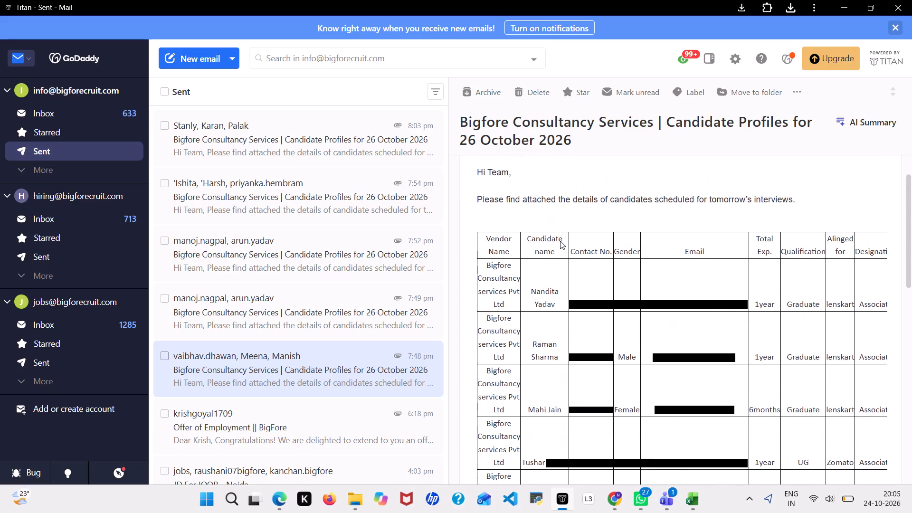
{"action": "scroll", "coordinate": [560, 241], "scroll_direction": "down", "scroll_amount": 6}
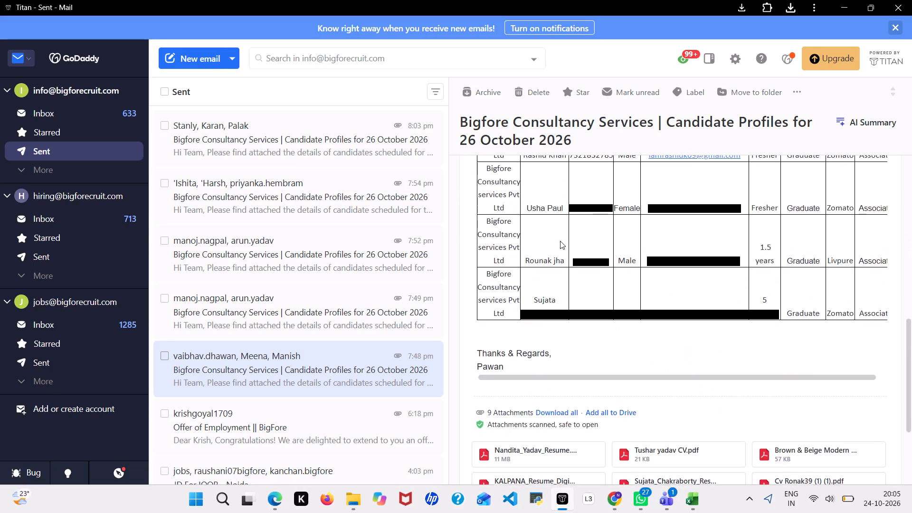
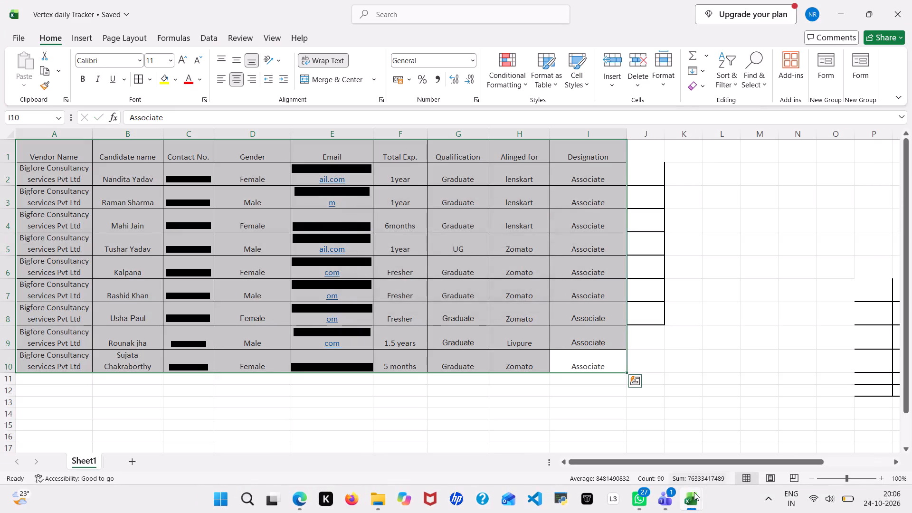
Close all the open daily tracker workbooks, including Radical Minds, Cogent Noida, Cogent Gurgaon, Vertex and Globiva.
{"action": "left_click", "coordinate": [636, 399]}
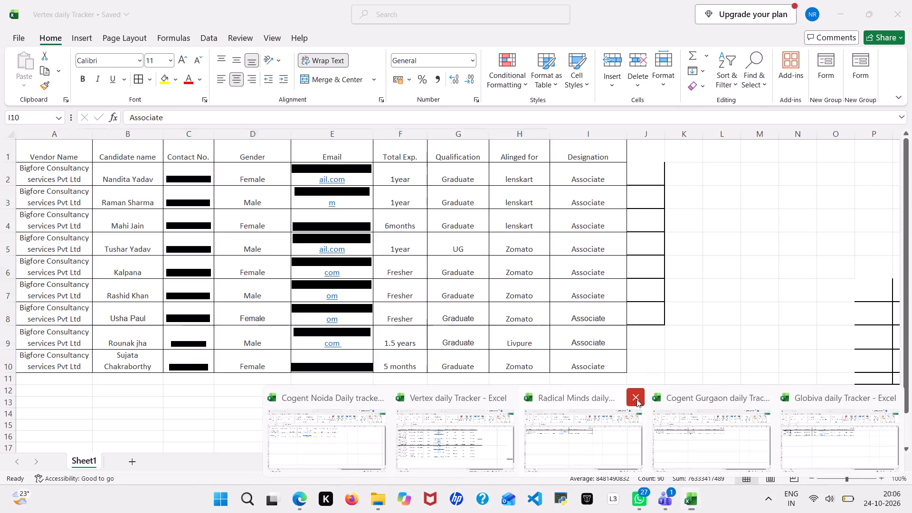
{"action": "left_click", "coordinate": [636, 399]}
{"action": "left_click", "coordinate": [636, 399]}
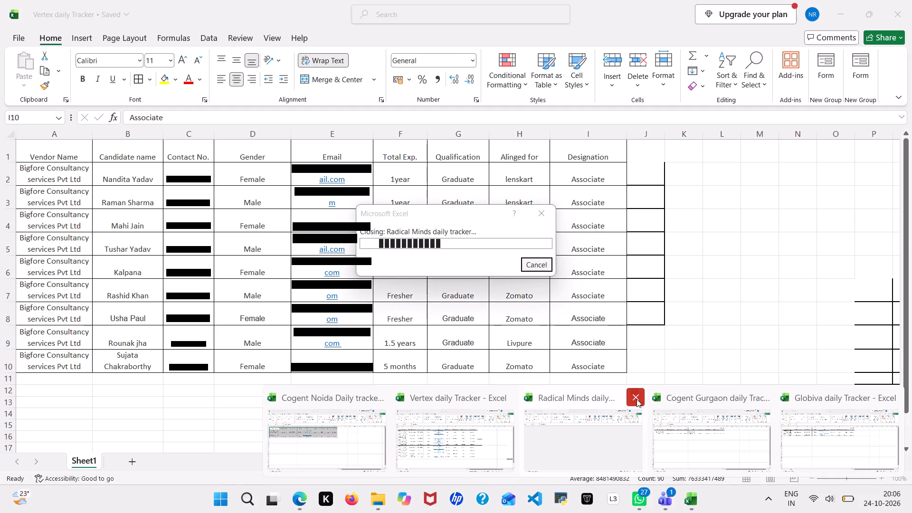
{"action": "left_click", "coordinate": [509, 399]}
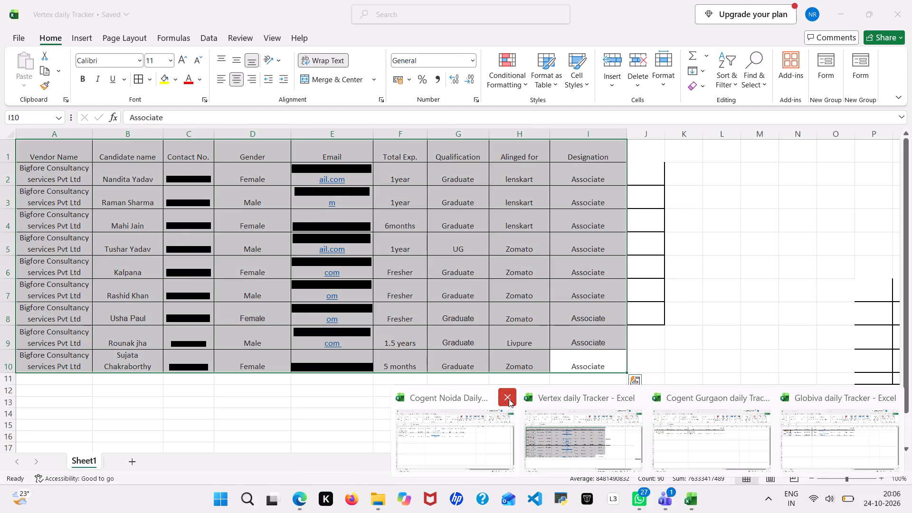
{"action": "left_click", "coordinate": [639, 398]}
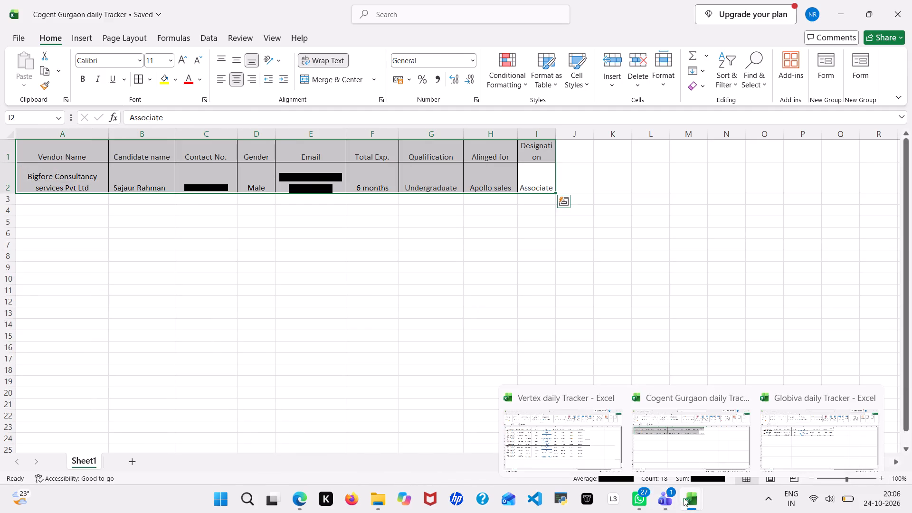
{"action": "left_click", "coordinate": [739, 397]}
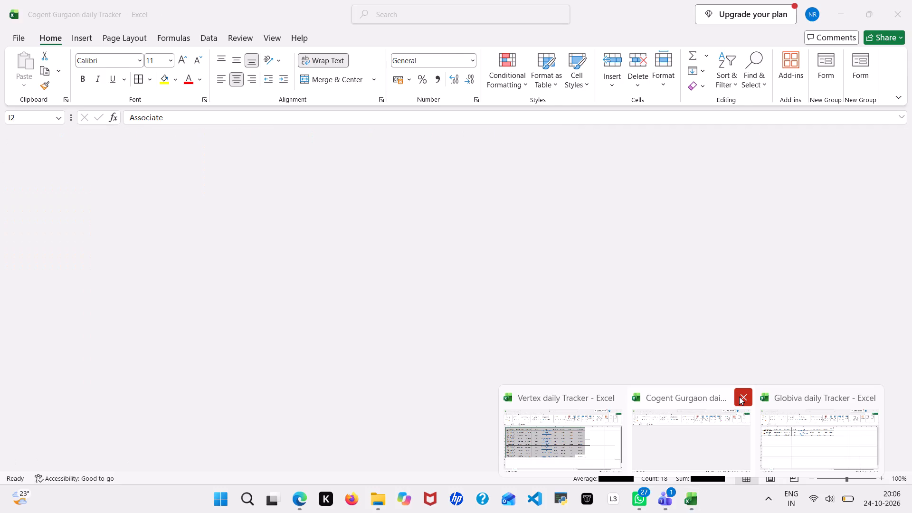
{"action": "left_click", "coordinate": [676, 399]}
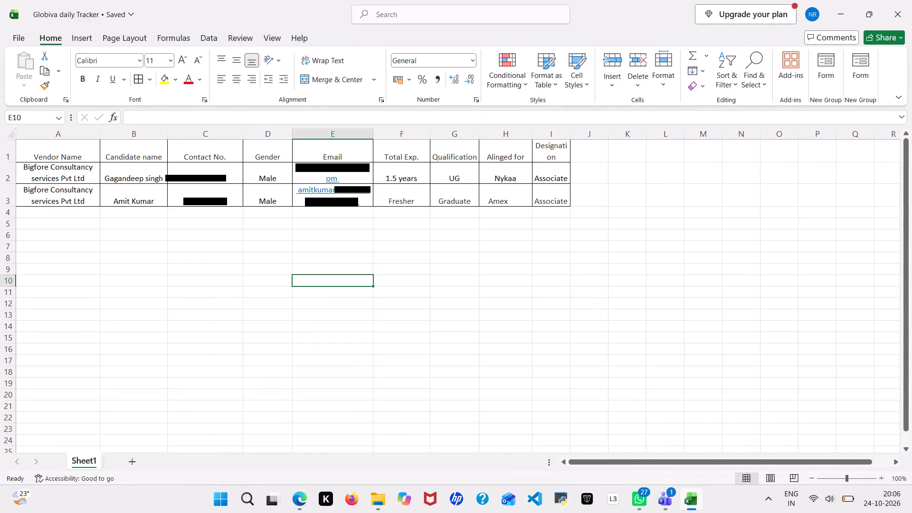
{"action": "left_click", "coordinate": [742, 398]}
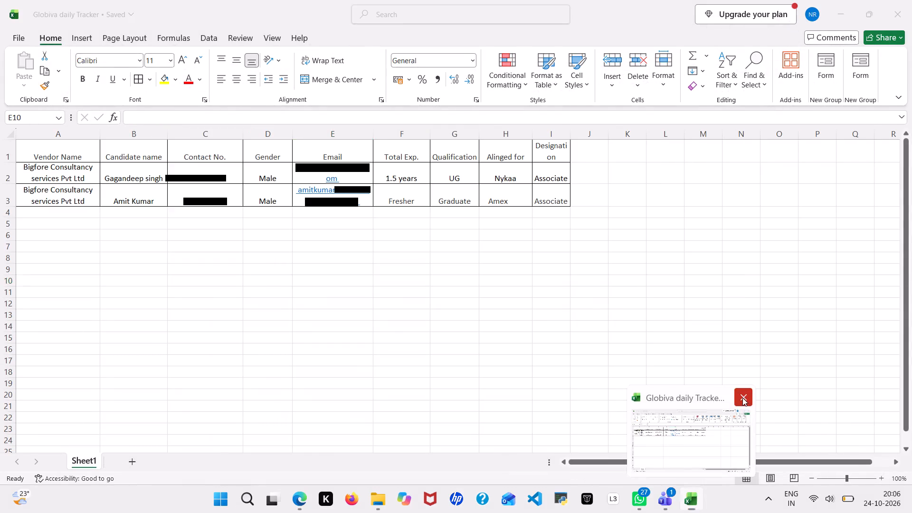